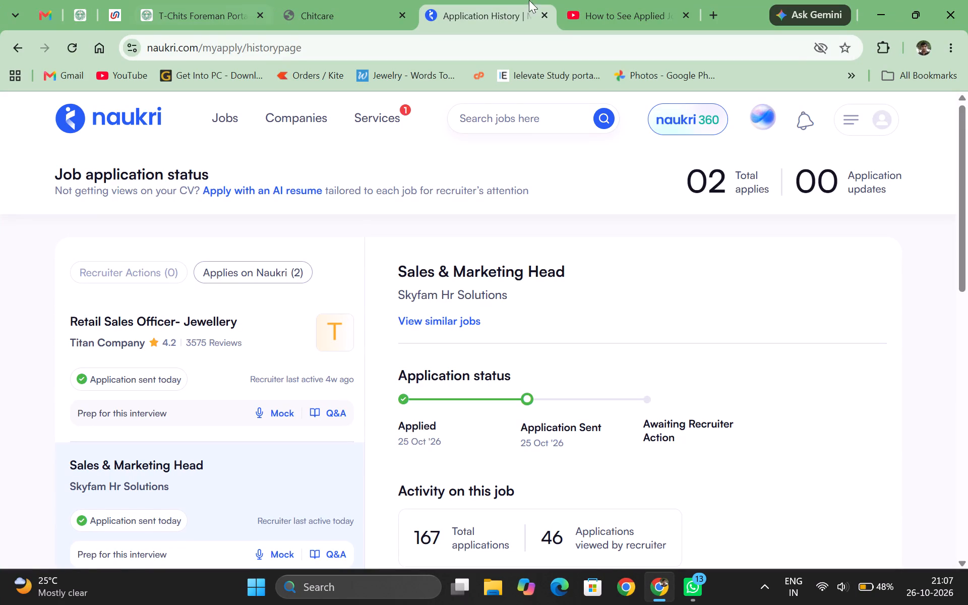
Open the workbook NGSSK 2 Lakhs Chit.xlsx from the NEXGEN SSK CHIT FUNDS folder on New Volume (F:) in File Explorer.
click(878, 16)
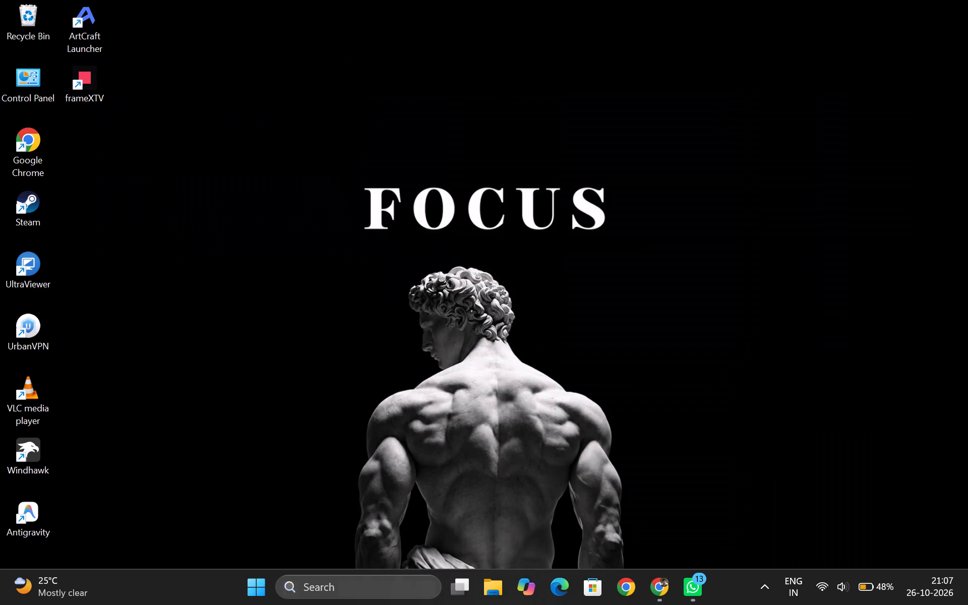
click(495, 578)
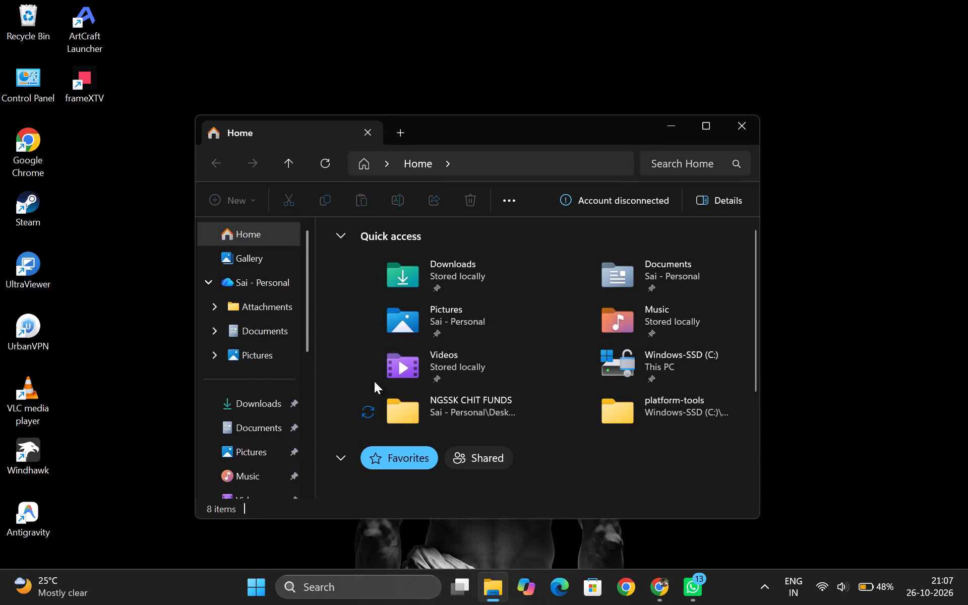
scroll(253, 433, down, 5)
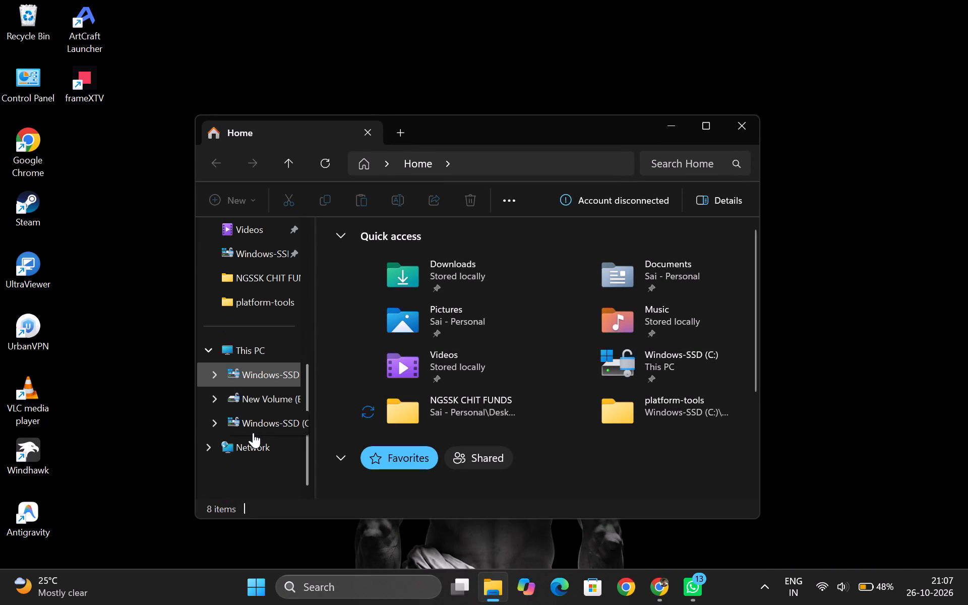
click(253, 423)
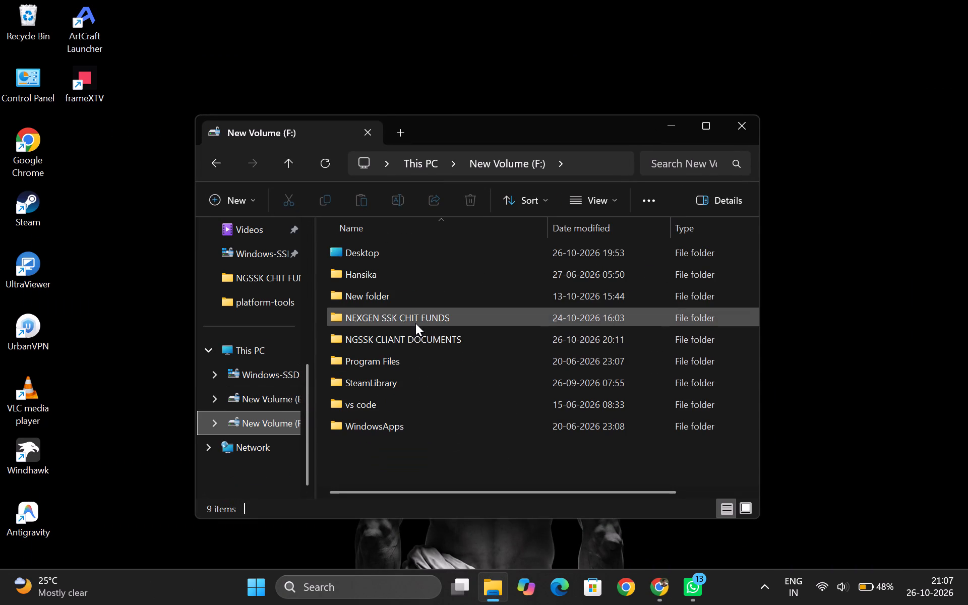
double_click(415, 316)
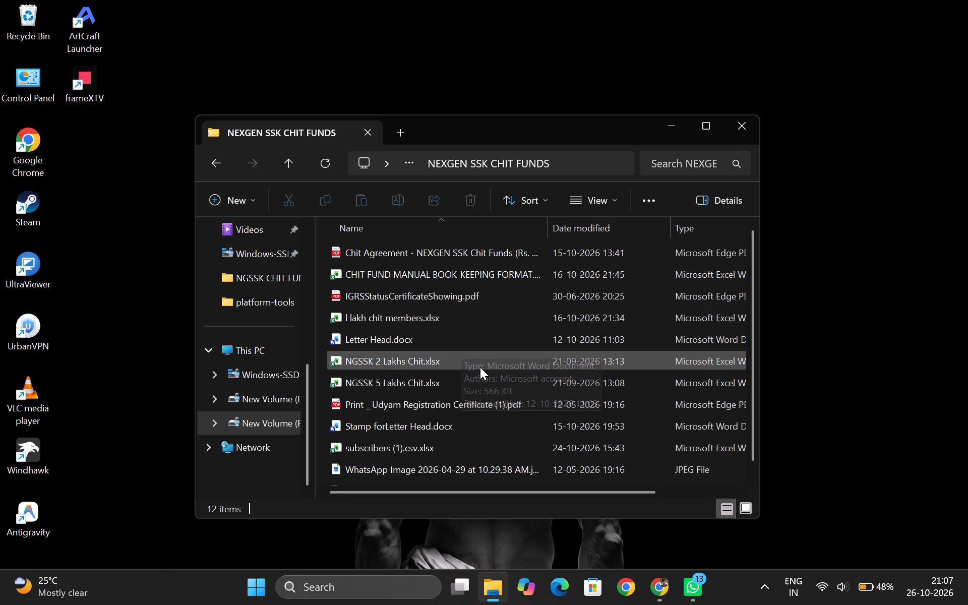
click(436, 362)
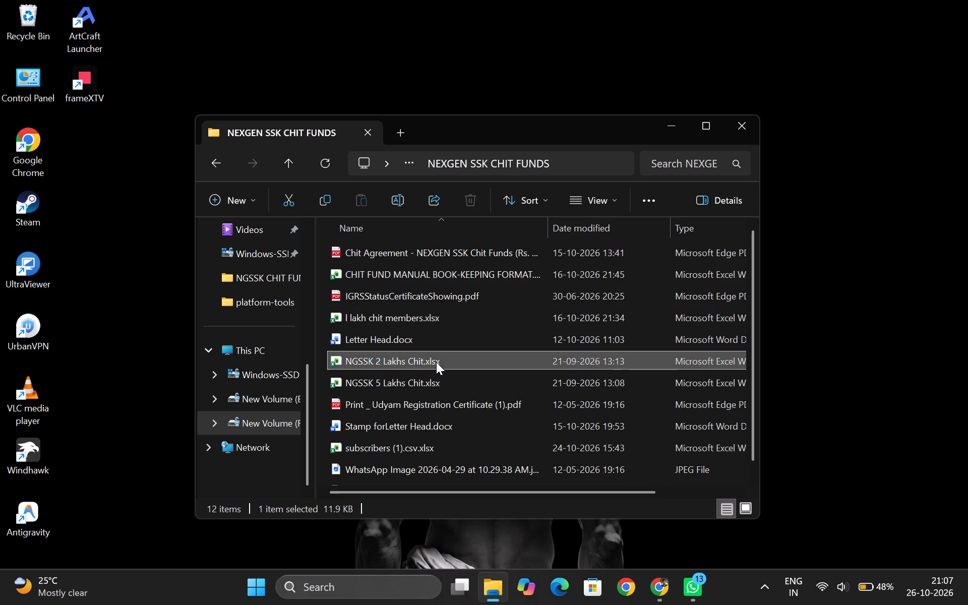
key(Return)
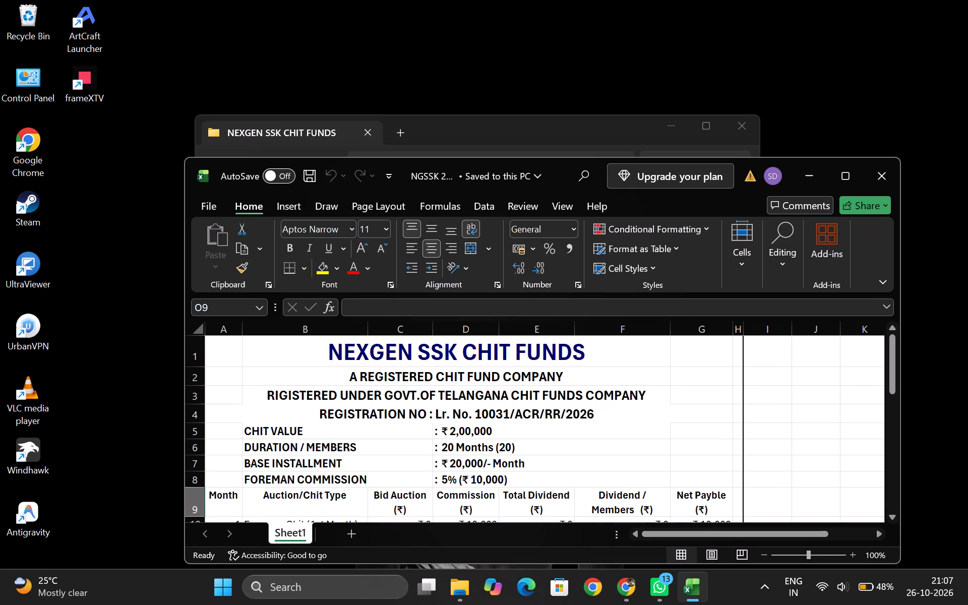
Examine the chit details and the monthly auction table on Sheet1.
scroll(585, 415, down, 2)
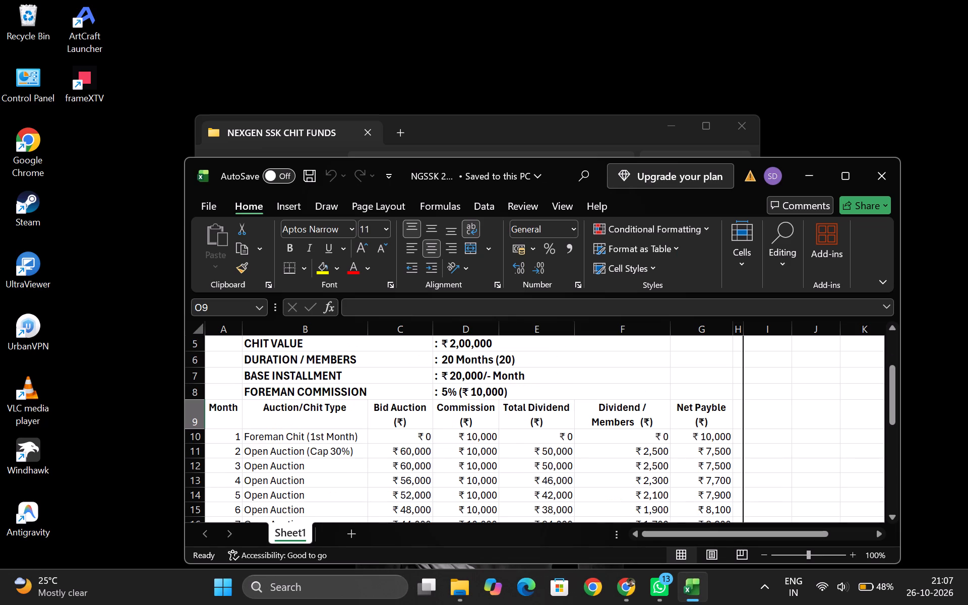
scroll(585, 415, up, 1)
scroll(585, 414, down, 2)
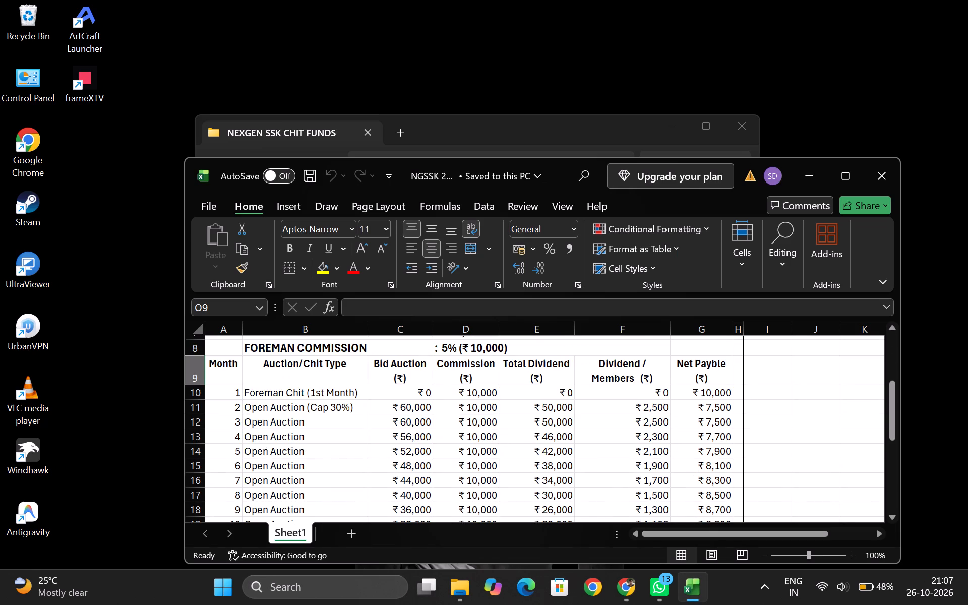
scroll(436, 432, up, 2)
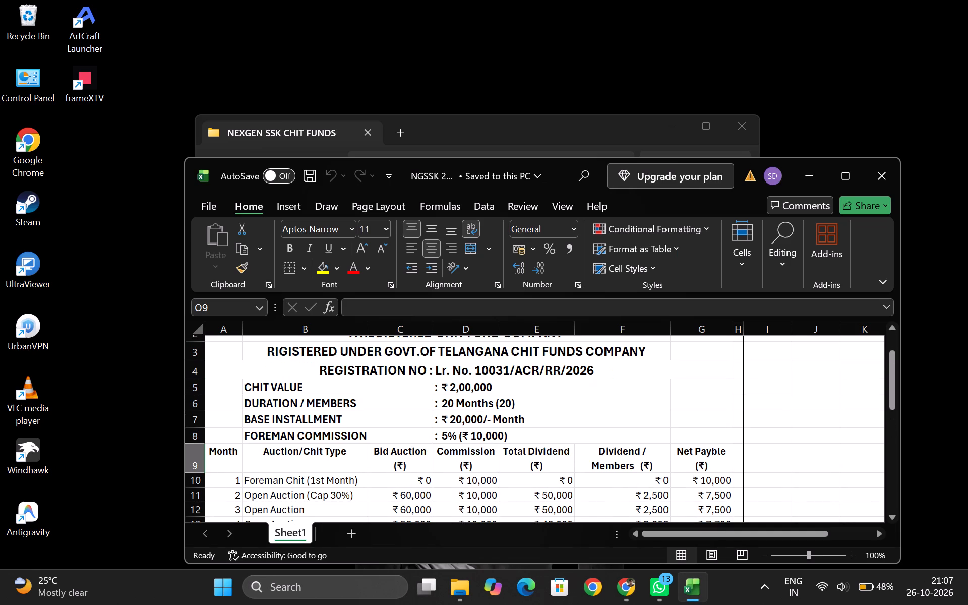
scroll(436, 434, up, 2)
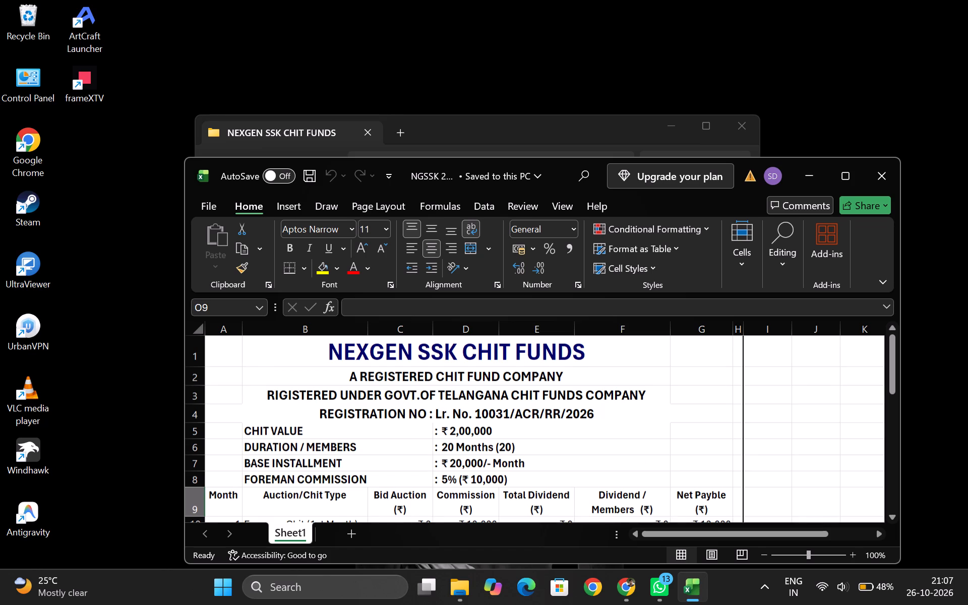
scroll(557, 439, down, 3)
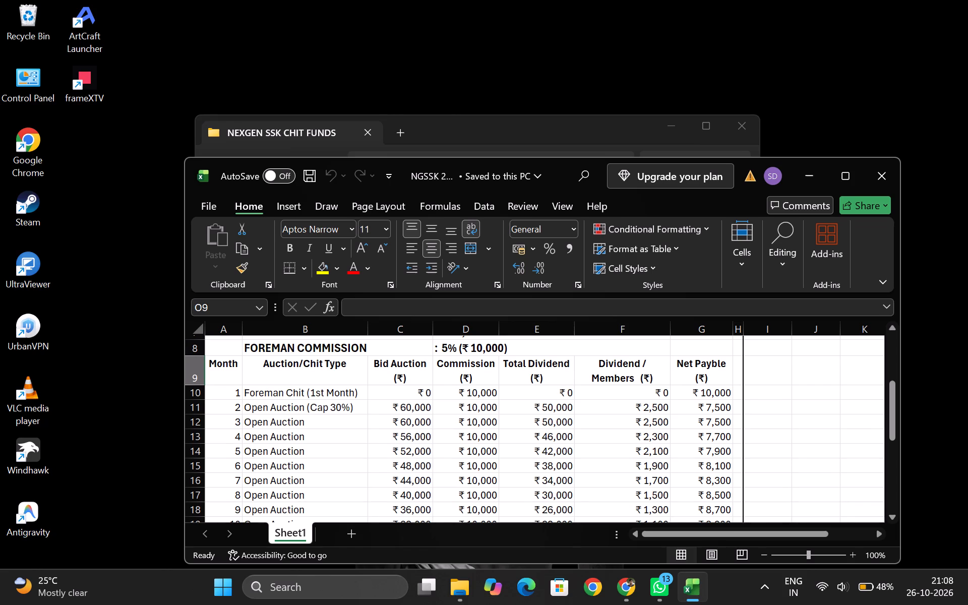
scroll(401, 369, up, 2)
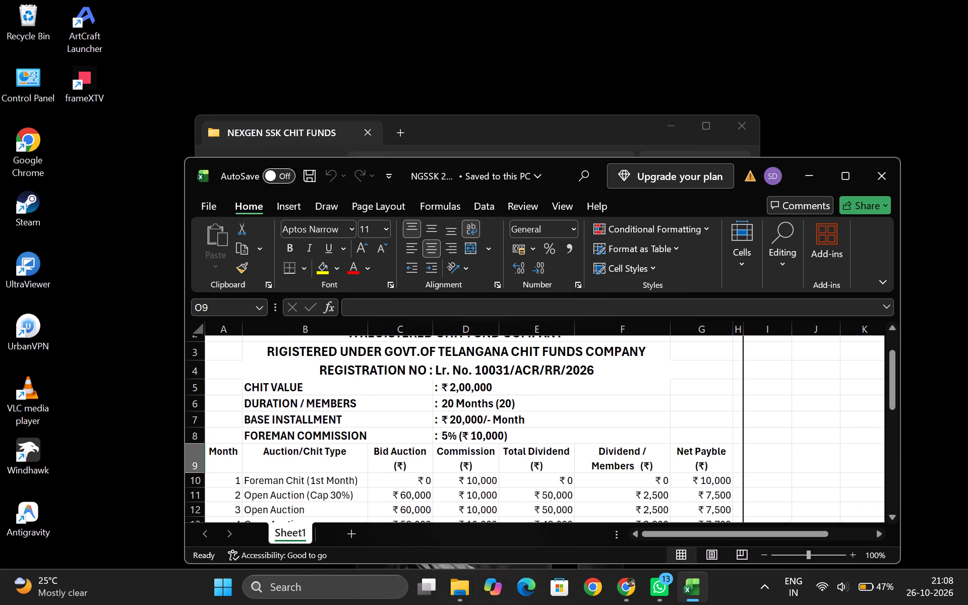
Center the Bid Auction column horizontally, from its header in C9 through month 20 in C29.
click(409, 457)
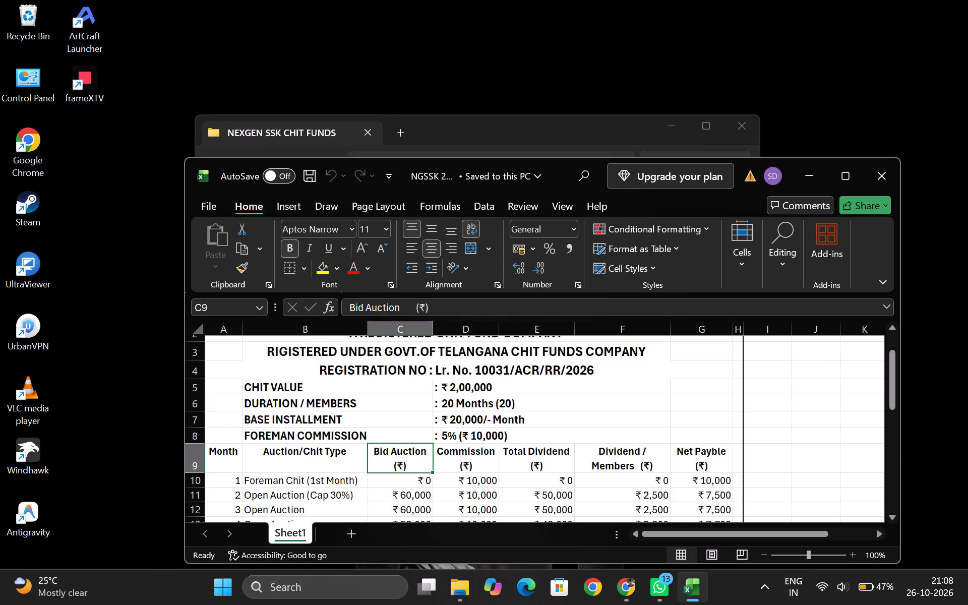
key(shift+Down)
key(shift+Down)
key(shift+Down)
key(shift+Down)
key(shift+Down)
key(shift+Down)
key(shift+Down)
key(shift+Down)
key(shift+Down)
key(shift+Down)
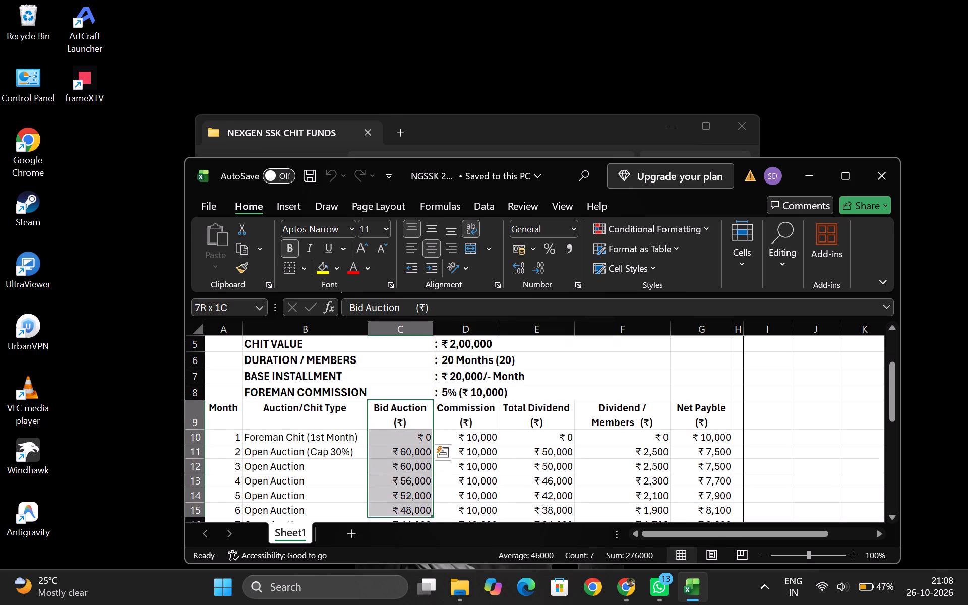
key(shift+Down)
key(shift+Down)
key(shift+Down)
key(shift+Down)
key(shift+Down)
key(shift+Down)
key(shift+Down)
key(shift+Down)
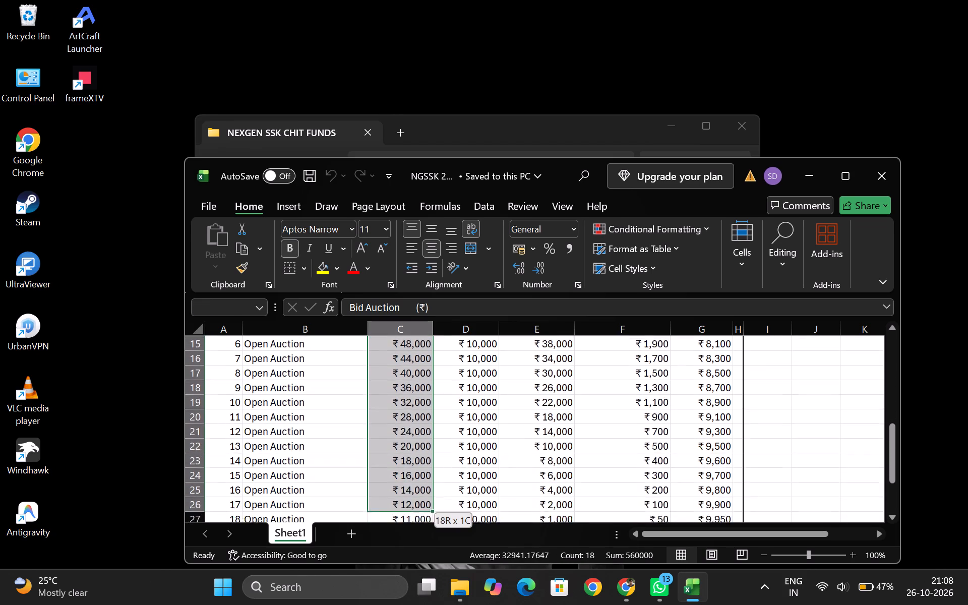
key(shift+Down)
key(shift+Down)
key(shift+Down)
key(shift+Up)
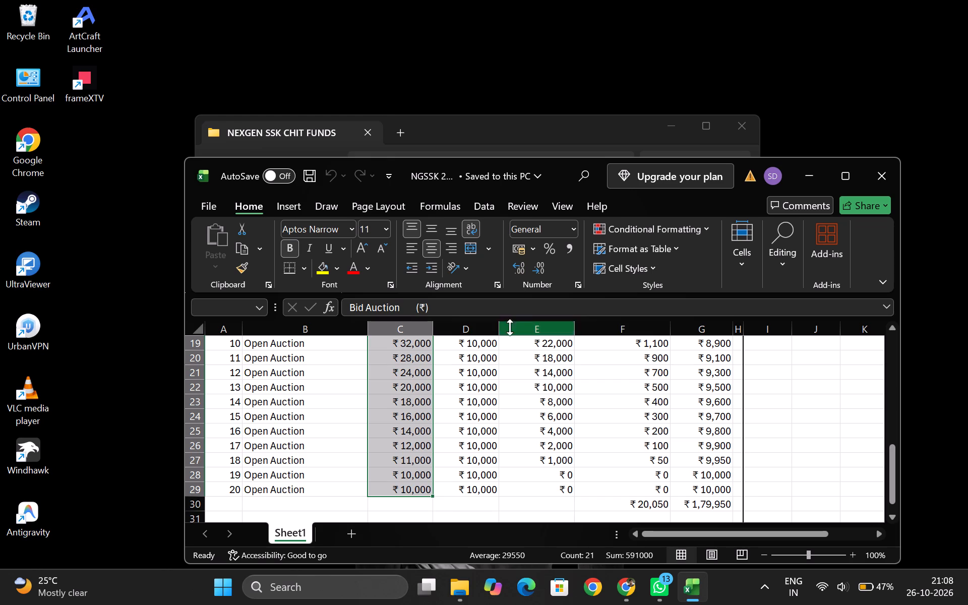
click(433, 247)
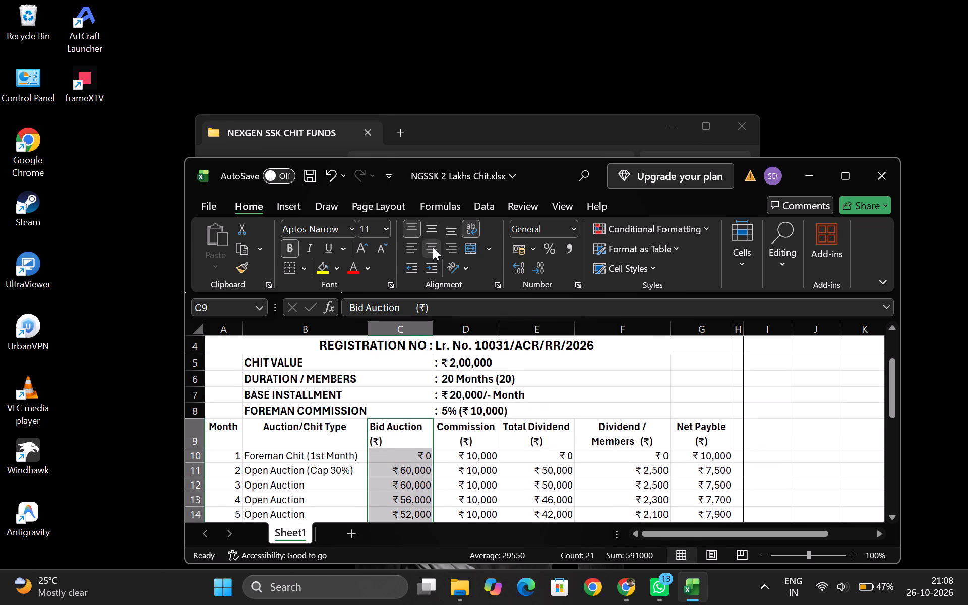
click(433, 247)
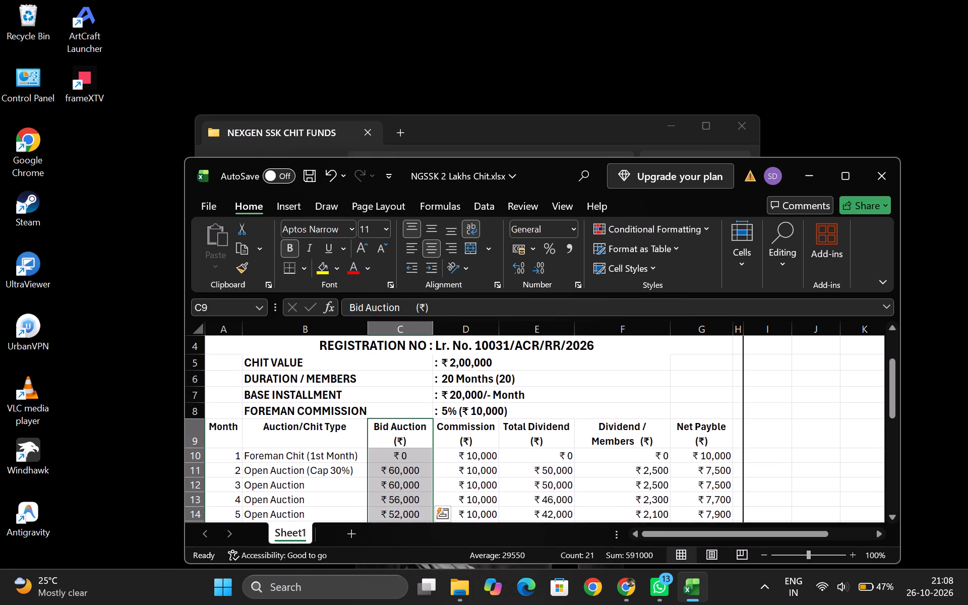
Center the Commission column horizontally, from its header in D9 through month 20 in D29.
click(475, 440)
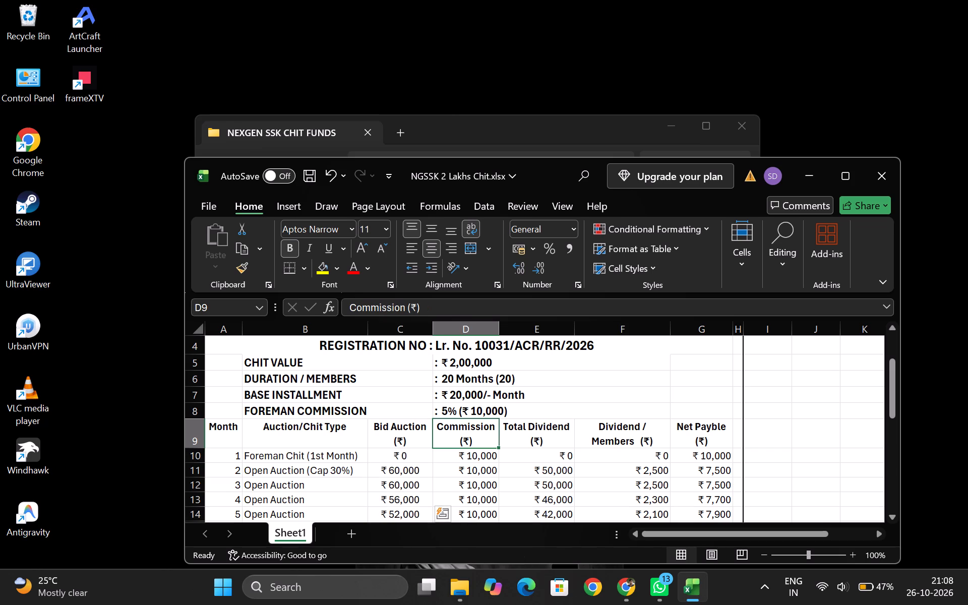
key(shift+Down)
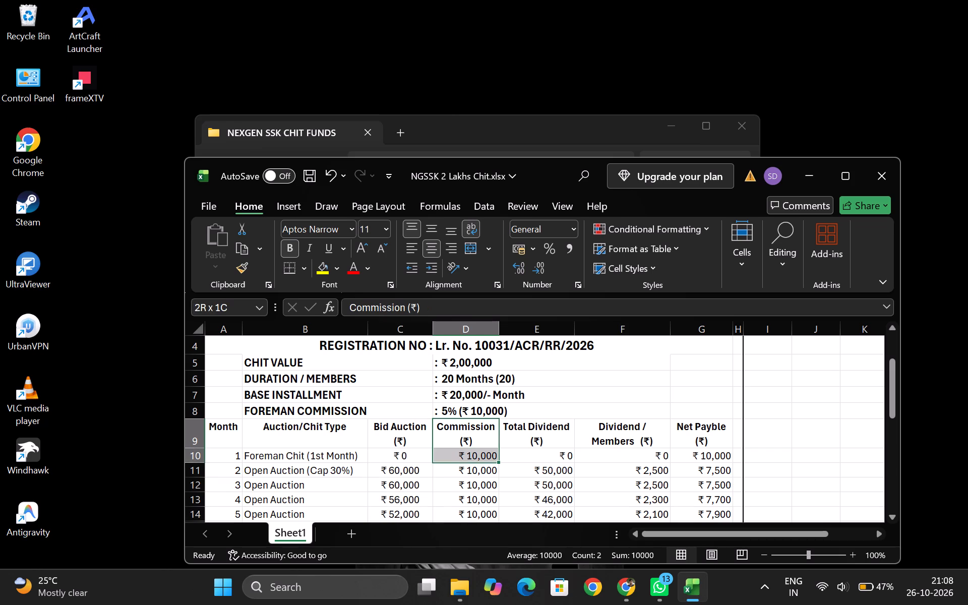
key(shift+Down)
key(shift+Down)
key(shift+Down)
key(shift+Down)
key(shift+Down)
key(shift+Down)
key(shift+Down)
key(shift+Down)
key(shift+Down)
key(shift+Down)
key(shift+Down)
key(shift+Down)
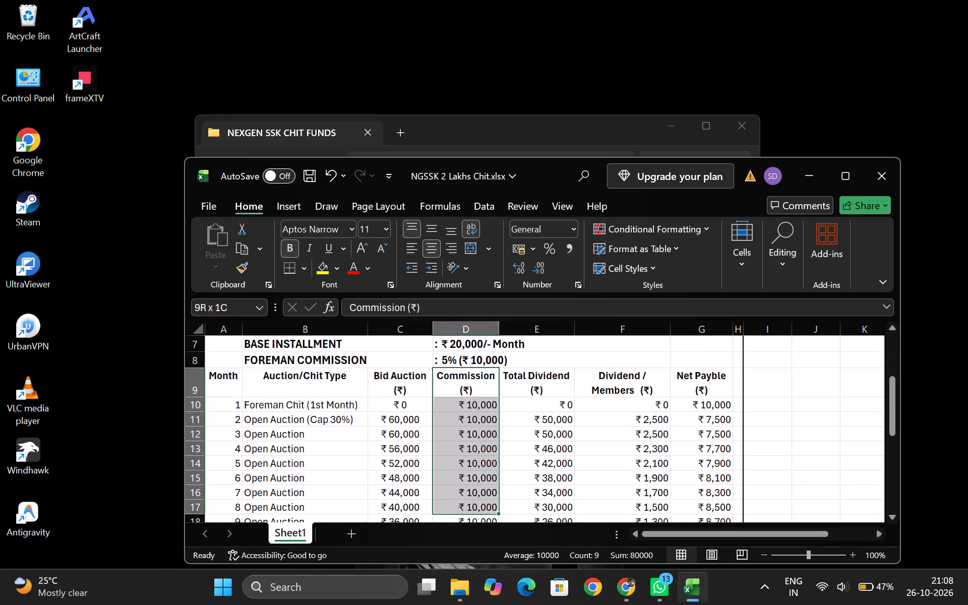
key(shift+Down)
key(shift+Down)
key(shift+Down)
key(shift+Down)
key(shift+Down)
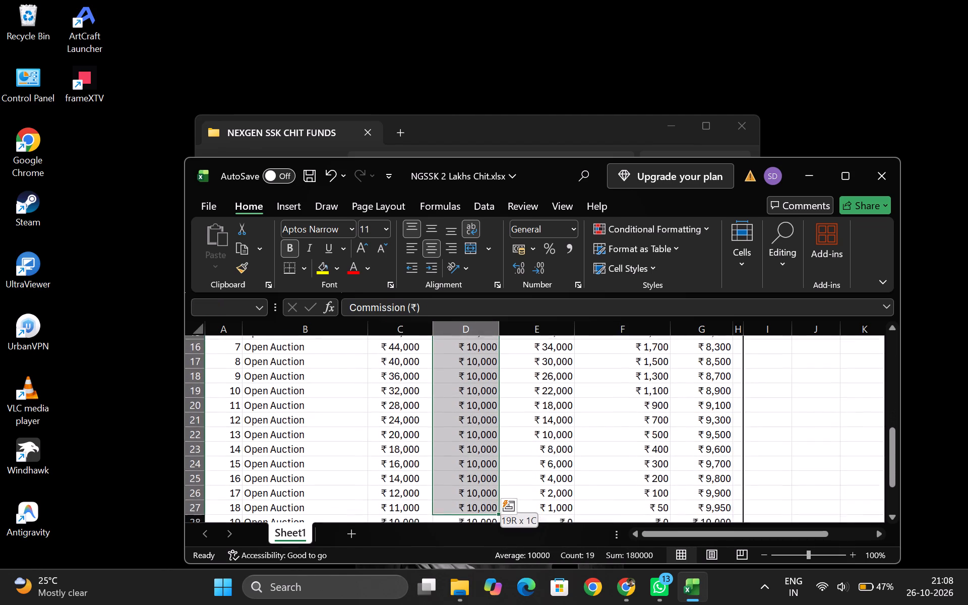
key(shift+Down)
key(shift+Down)
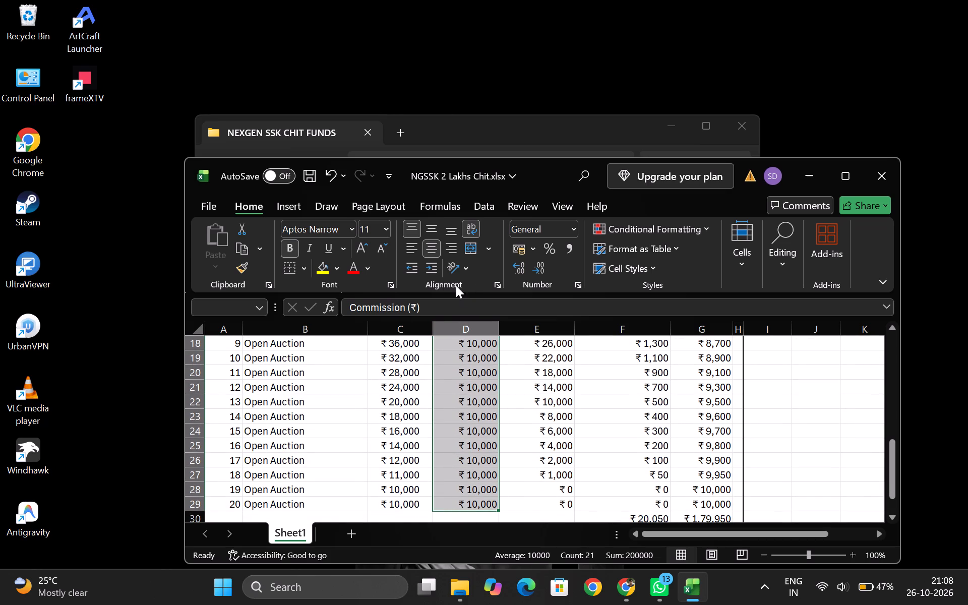
click(430, 249)
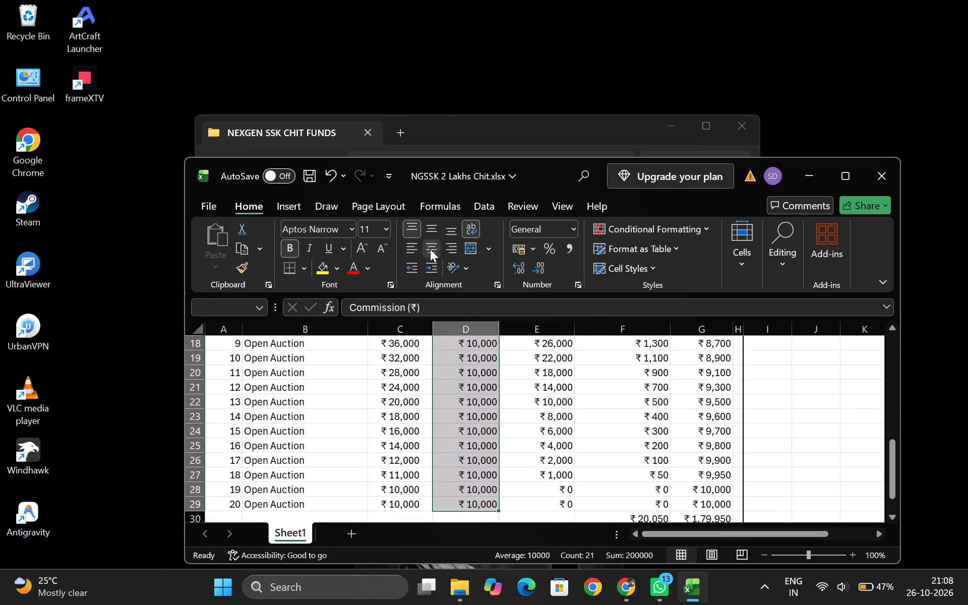
click(430, 249)
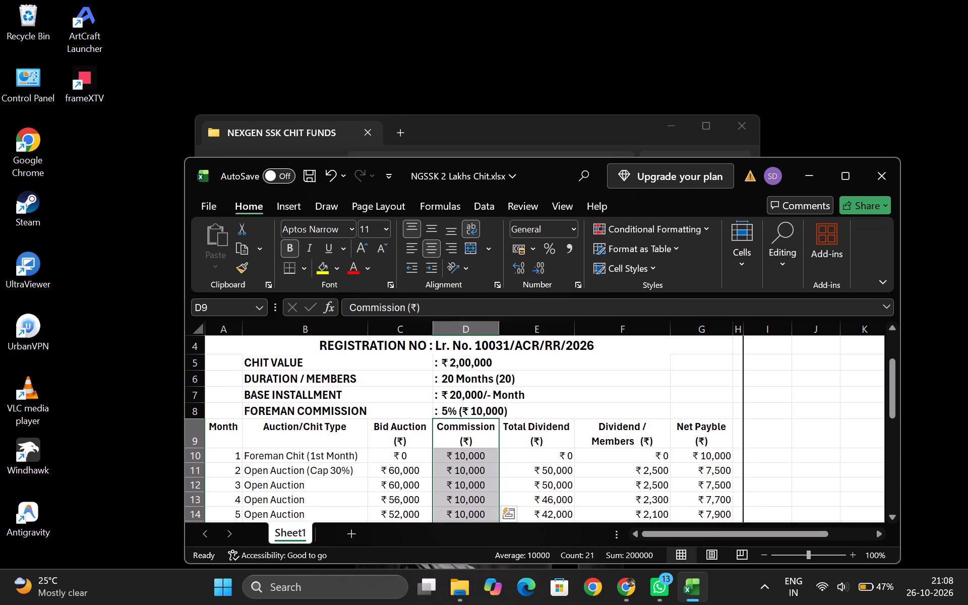
Center the Total Dividend column horizontally, from its header in E9 through month 20 in E29.
click(565, 445)
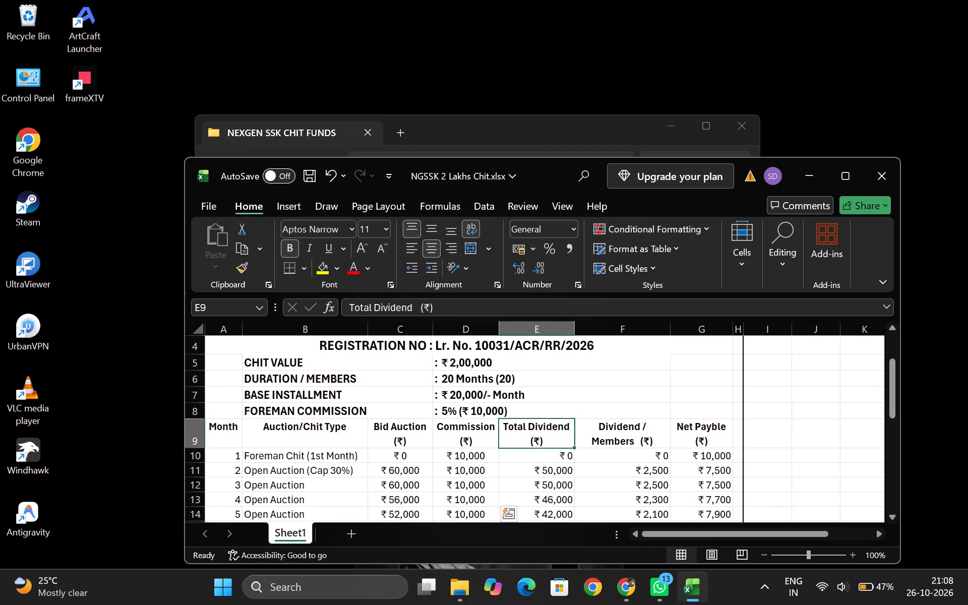
key(shift+Down)
key(shift+Down)
key(shift+Down)
key(shift+Down)
key(shift+Down)
key(shift+Down)
key(shift+Down)
key(shift+Down)
key(shift+Down)
key(shift+Down)
key(shift+Down)
key(shift+Down)
key(shift+Down)
key(shift+Down)
key(shift+Down)
key(shift+Down)
key(shift+Down)
key(shift+Down)
key(shift+Down)
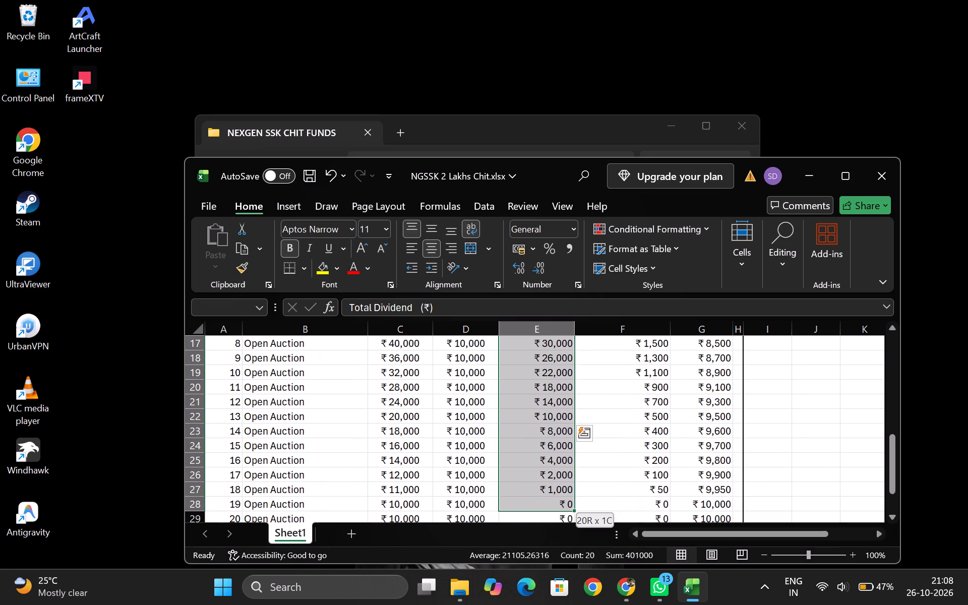
key(shift+Down)
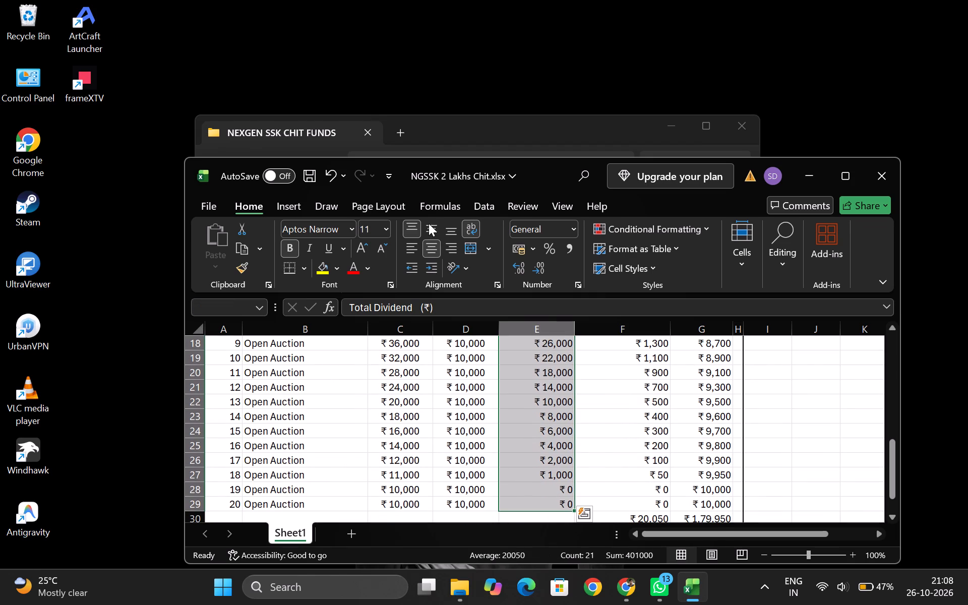
double_click(429, 240)
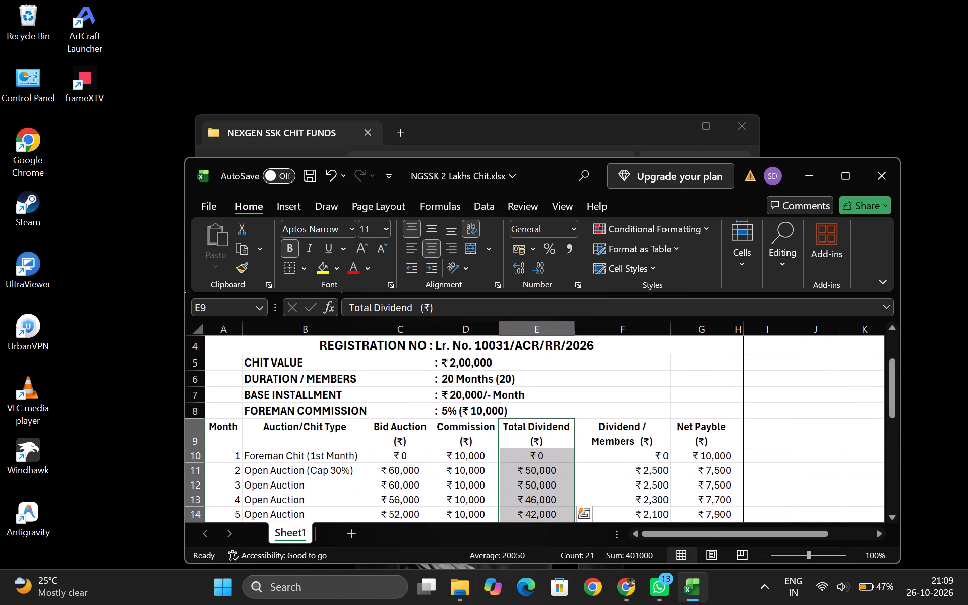
Center the Dividend / Members column horizontally, from its header in F9 through the total in F30.
click(620, 439)
key(shift+Down)
key(shift+Down)
key(shift+Down)
key(shift+Down)
key(shift+Down)
key(shift+Down)
key(shift+Down)
key(shift+Down)
key(shift+Down)
key(shift+Down)
key(shift+Down)
key(shift+Down)
key(shift+Down)
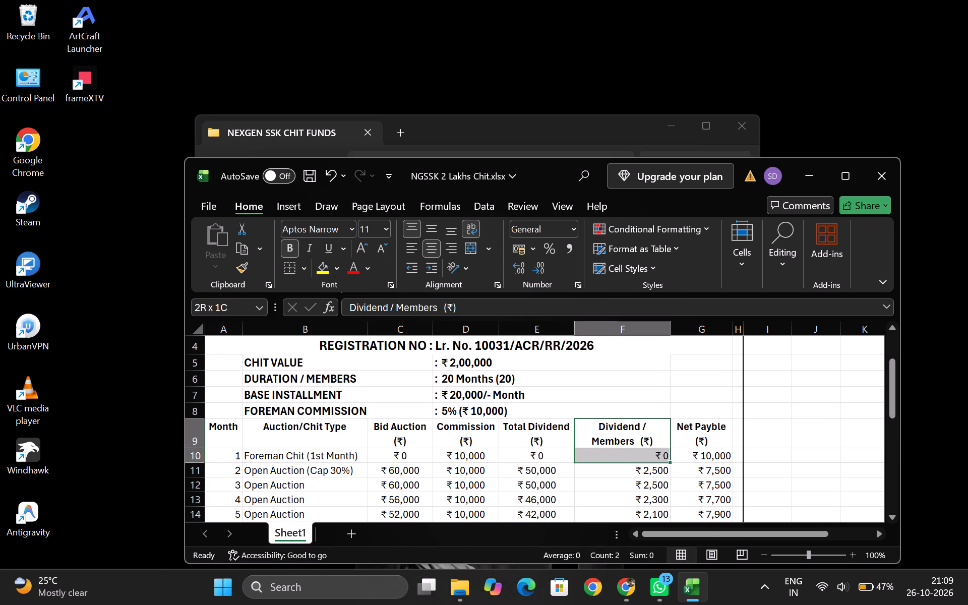
key(shift+Down)
key(shift+Down)
key(shift+Down)
key(shift+Down)
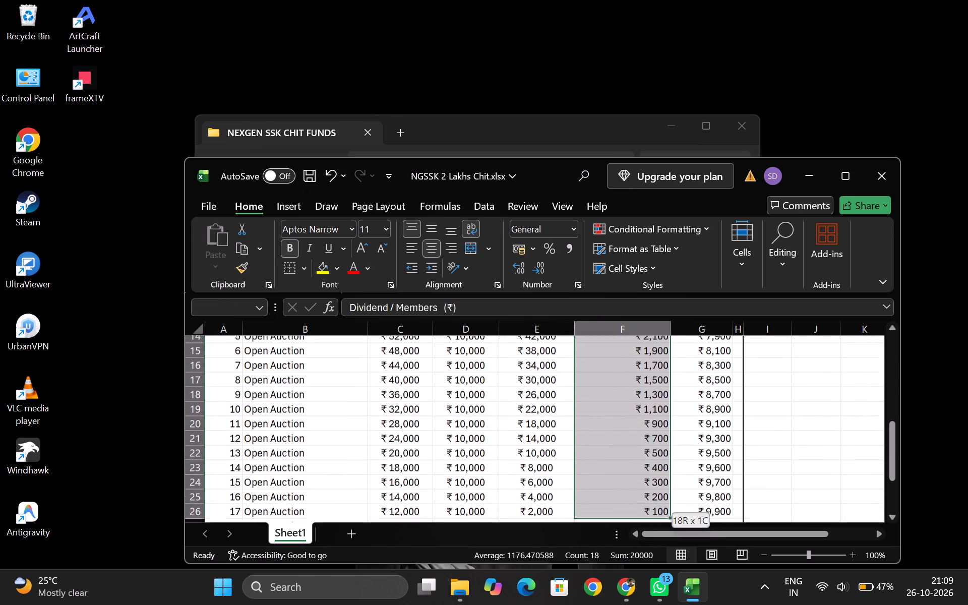
key(shift+Down)
key(shift+Down)
key(shift+Down)
key(shift+Down)
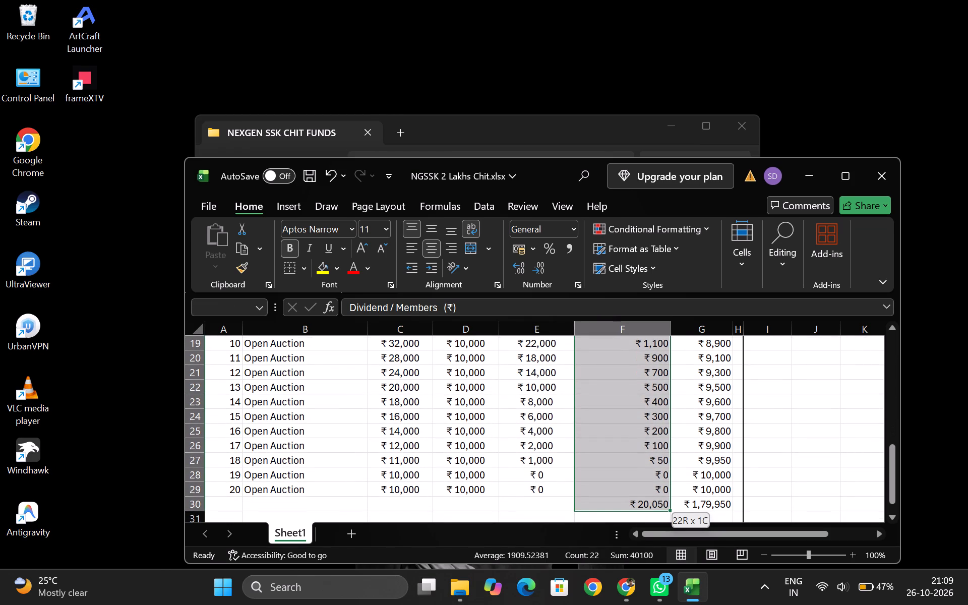
double_click(427, 246)
scroll(571, 376, down, 4)
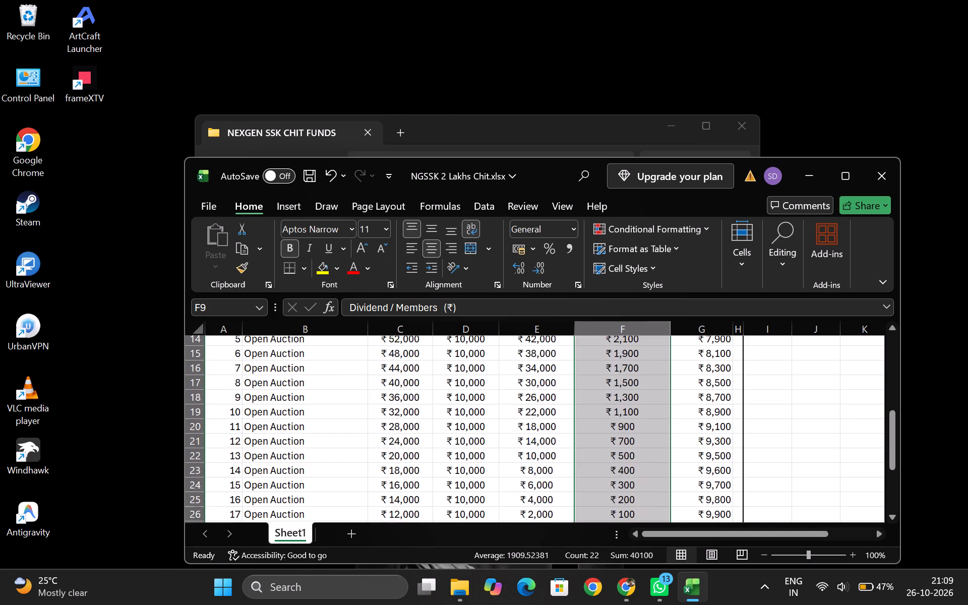
scroll(571, 376, down, 2)
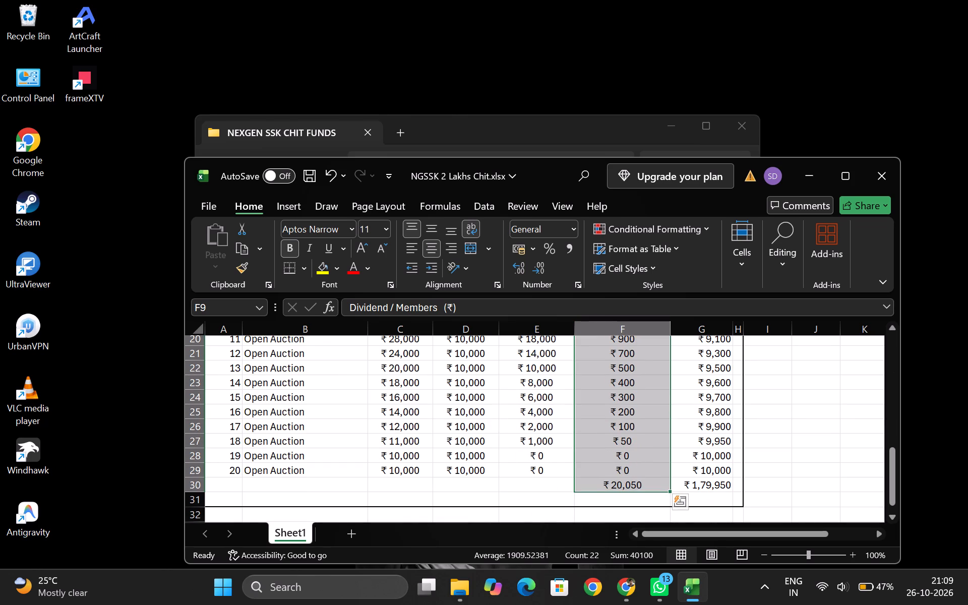
Center the Net Payble column horizontally, from its header in G9 through the total in G30.
scroll(712, 425, up, 4)
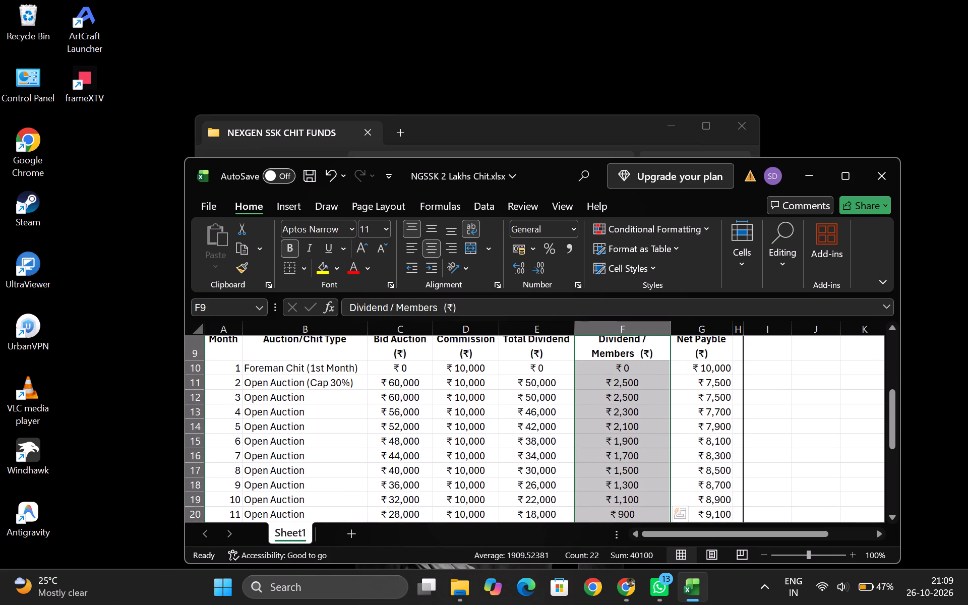
click(693, 350)
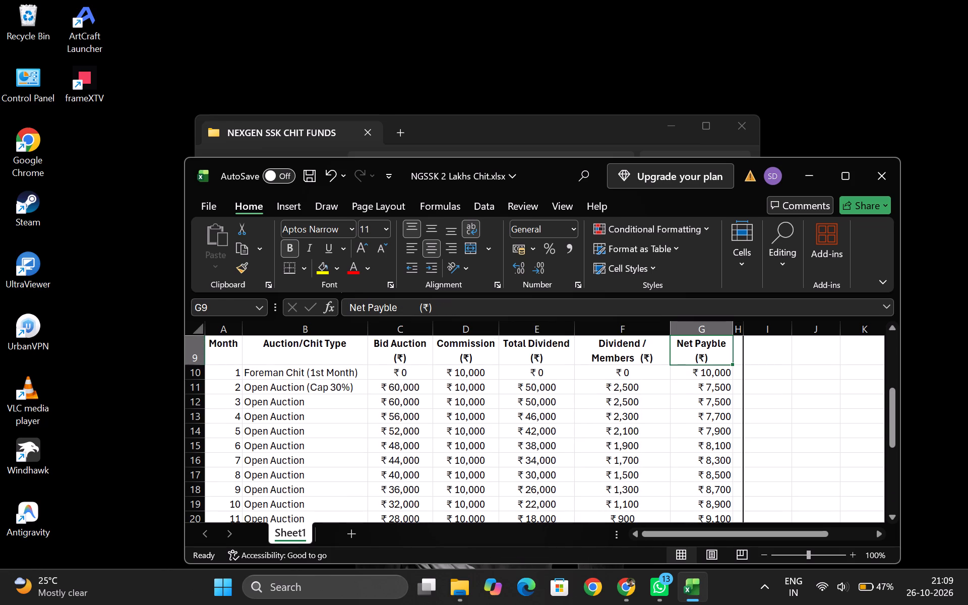
key(shift+Down)
key(shift+Down)
key(shift+Down)
key(shift+Down)
key(shift+Down)
key(shift+Down)
key(shift+Down)
key(shift+Down)
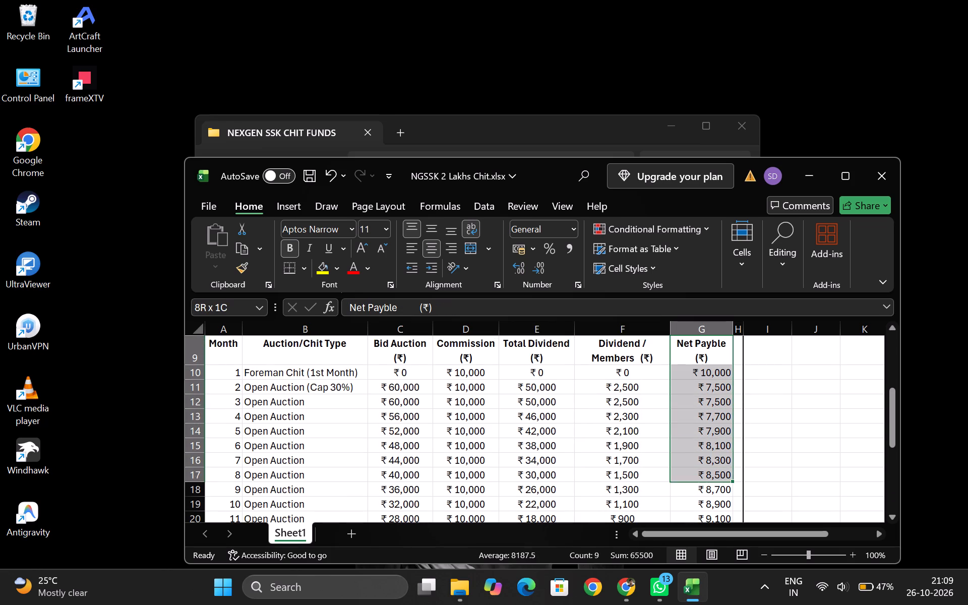
key(shift+Down)
key(shift+Down)
key(shift+Down)
key(shift+Down)
key(shift+Down)
key(shift+Down)
key(shift+Down)
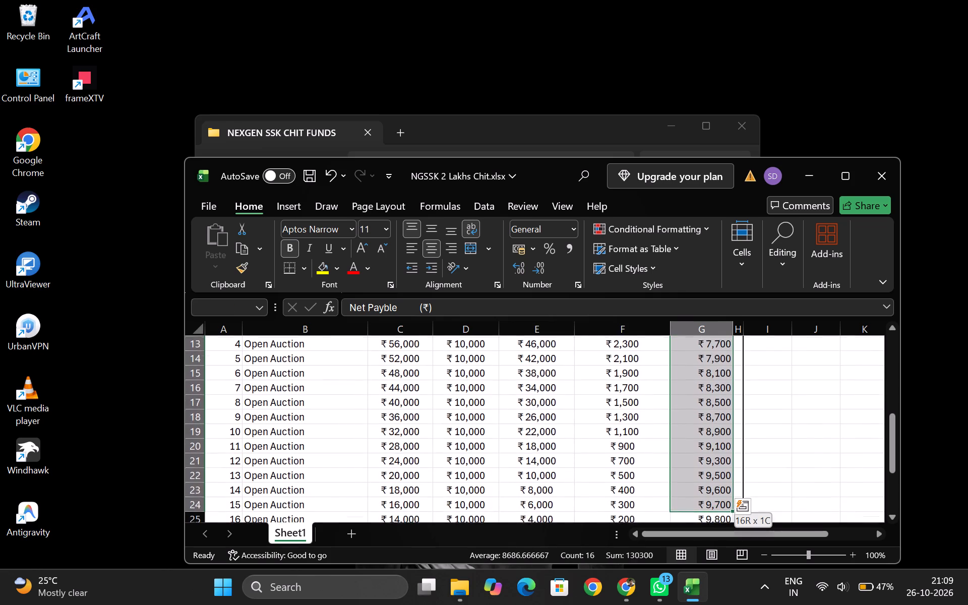
key(shift+Down)
key(shift+Down)
key(shift+Down)
key(shift+Down)
key(shift+Down)
key(shift+Down)
key(shift+Down)
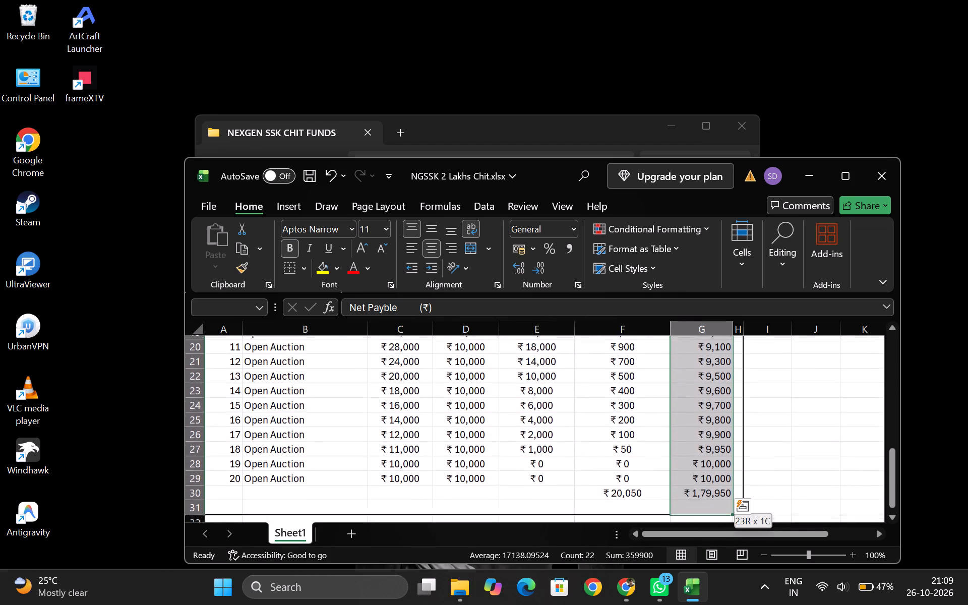
key(shift+Up)
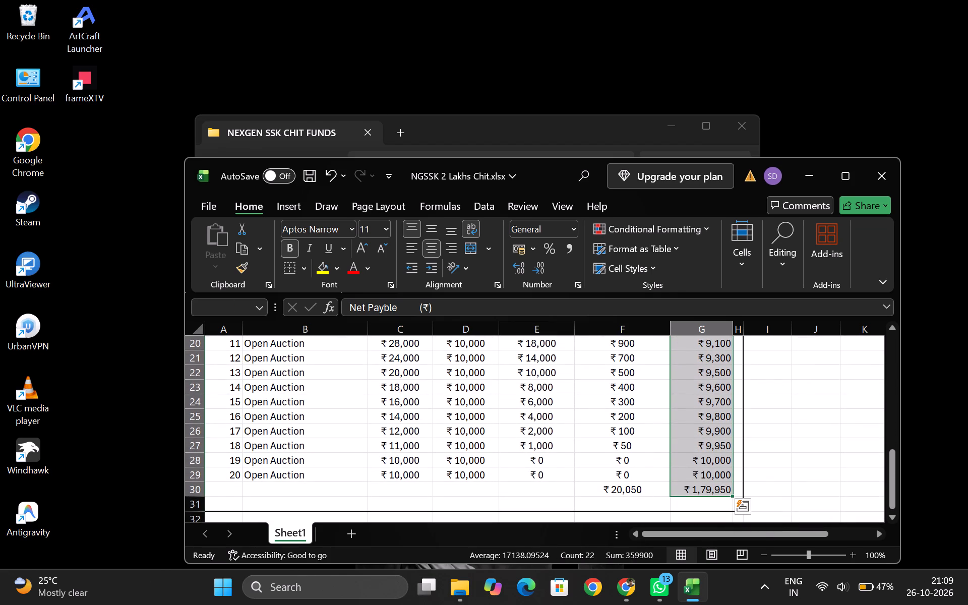
click(433, 250)
click(433, 250)
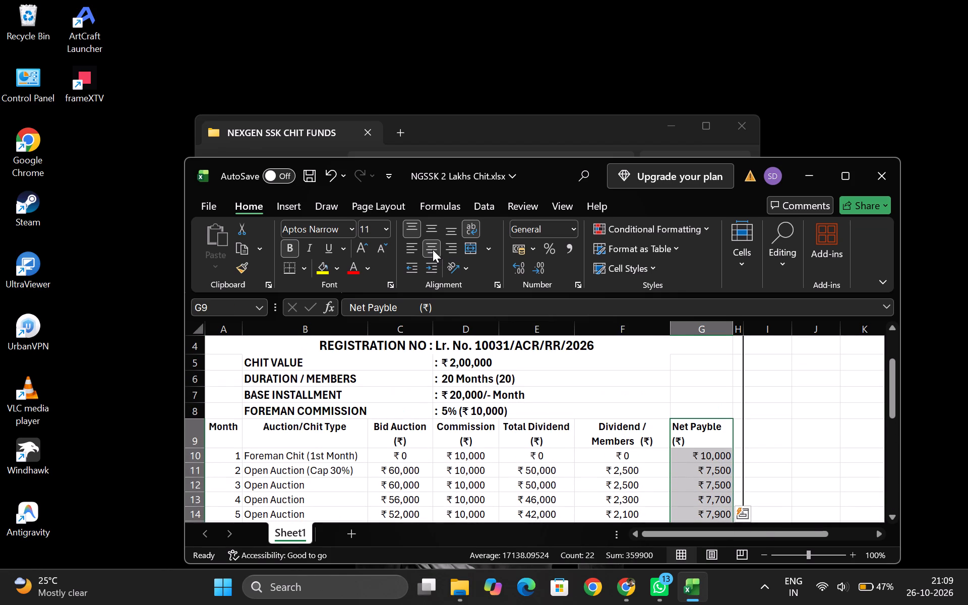
Maximize the workbook window.
click(844, 173)
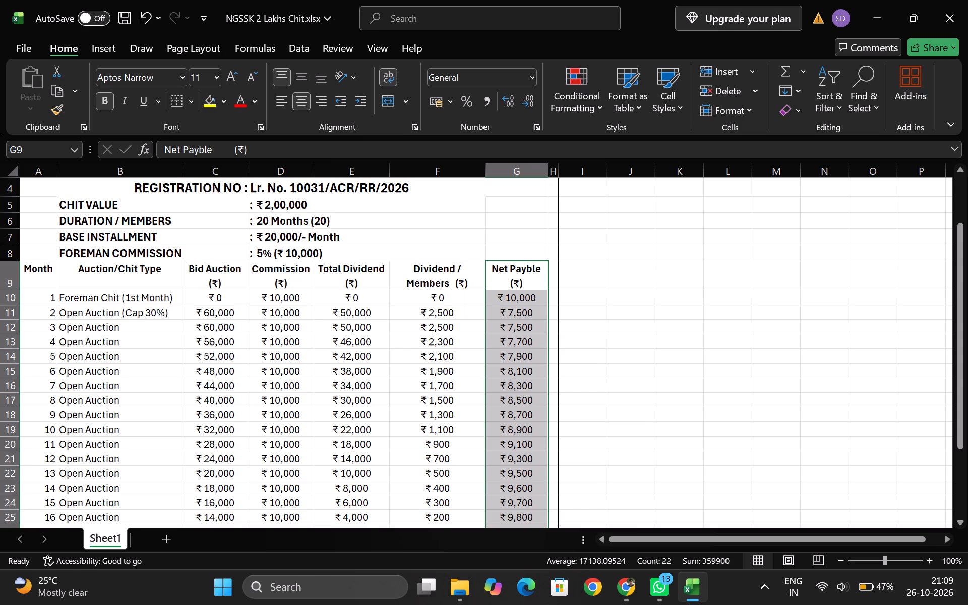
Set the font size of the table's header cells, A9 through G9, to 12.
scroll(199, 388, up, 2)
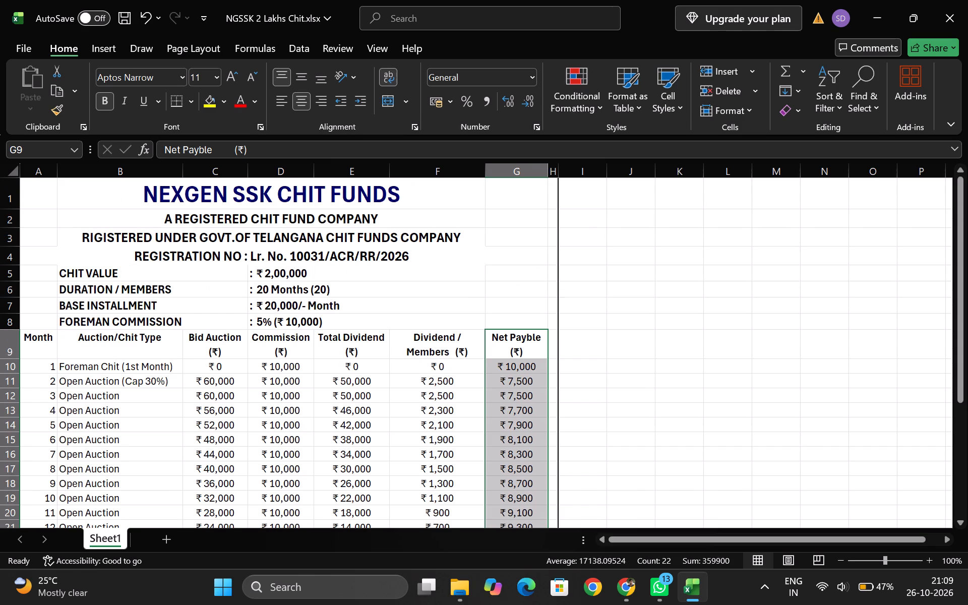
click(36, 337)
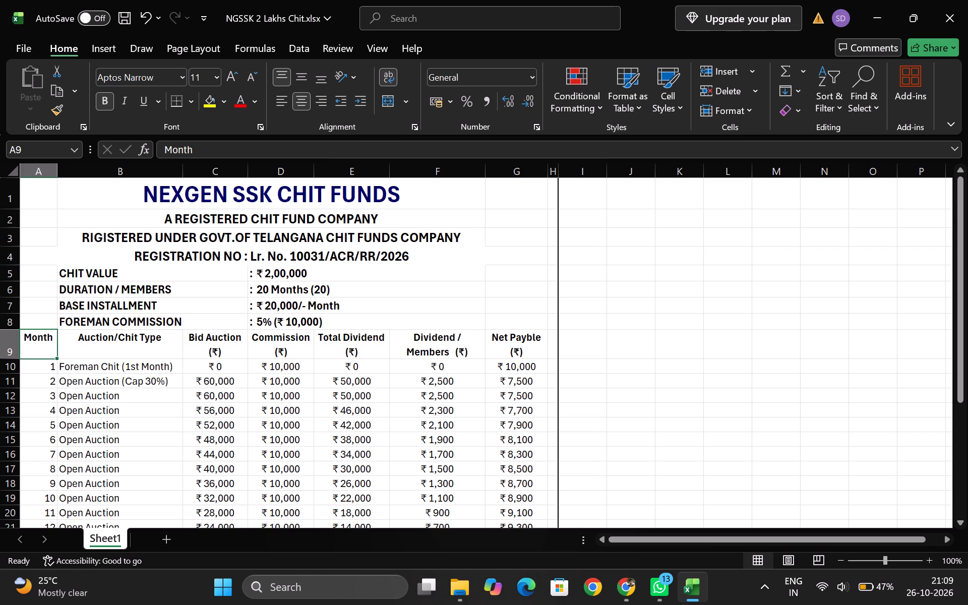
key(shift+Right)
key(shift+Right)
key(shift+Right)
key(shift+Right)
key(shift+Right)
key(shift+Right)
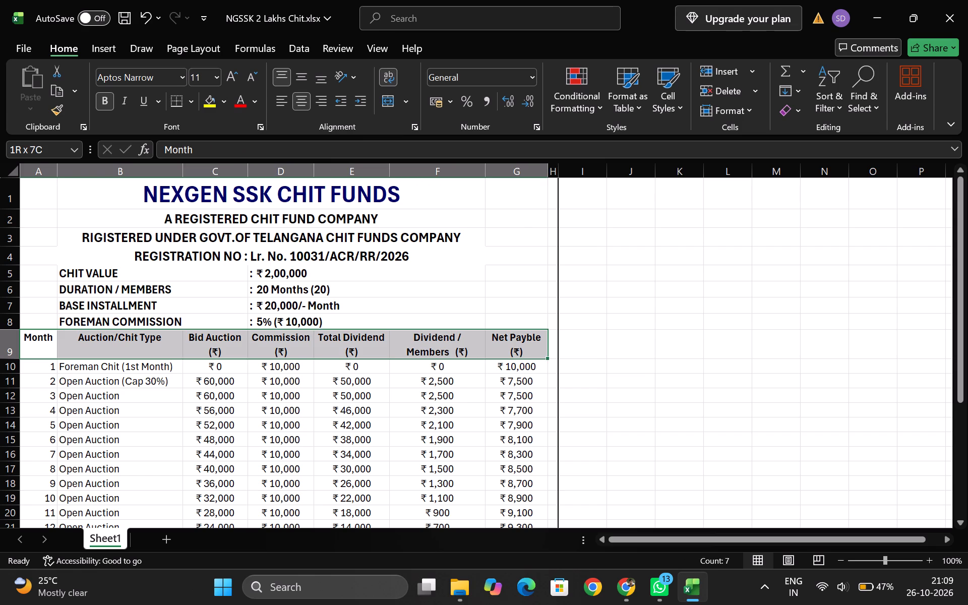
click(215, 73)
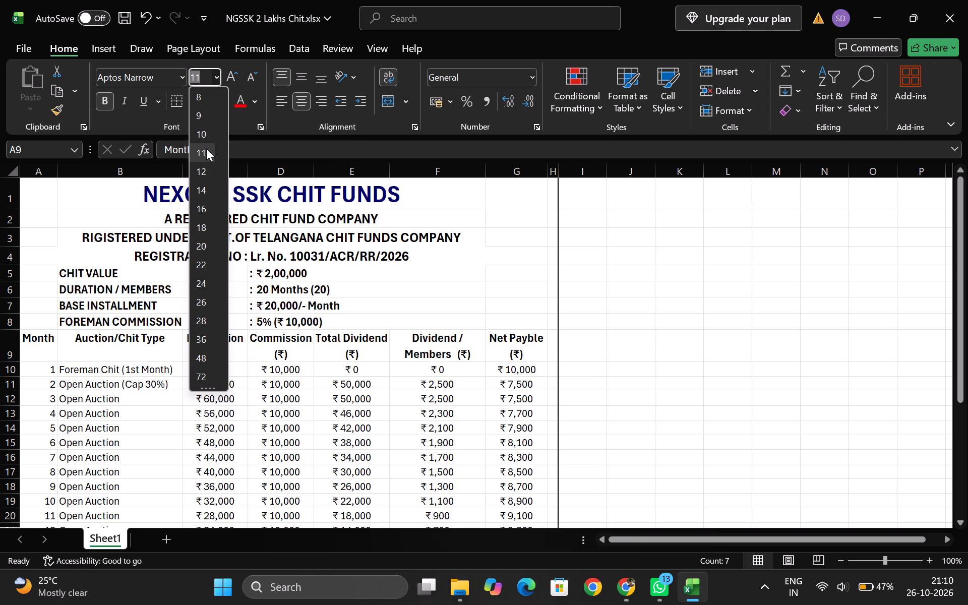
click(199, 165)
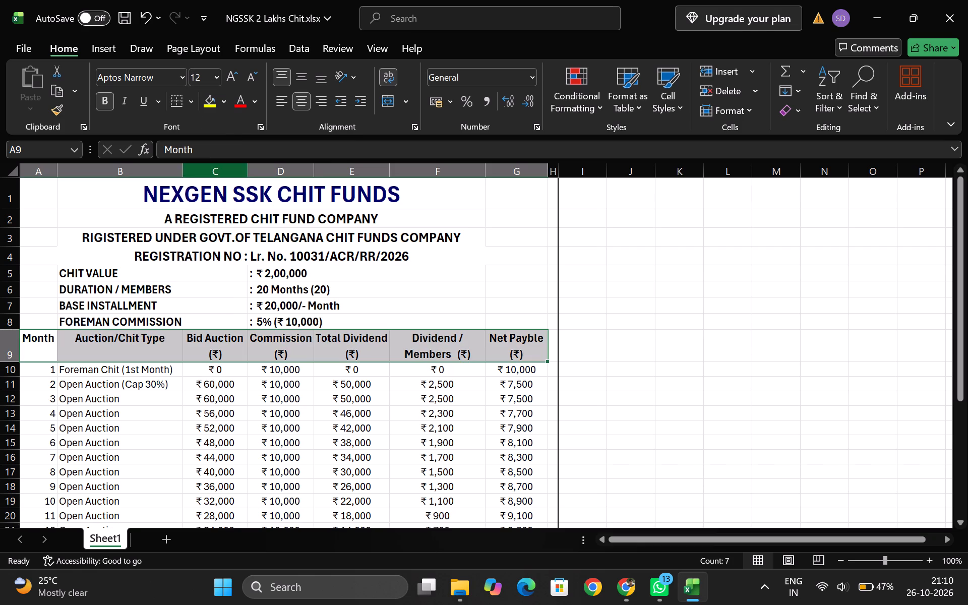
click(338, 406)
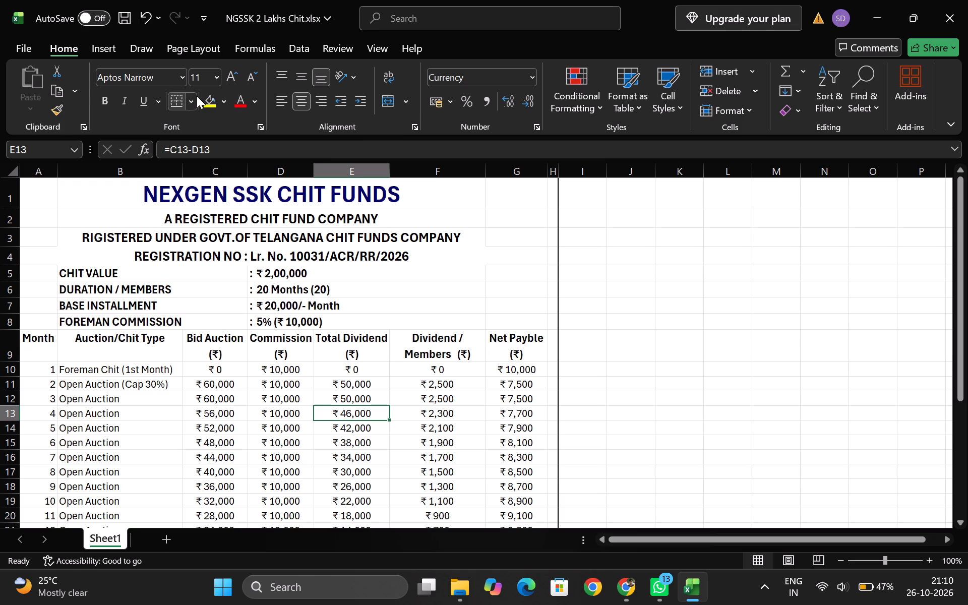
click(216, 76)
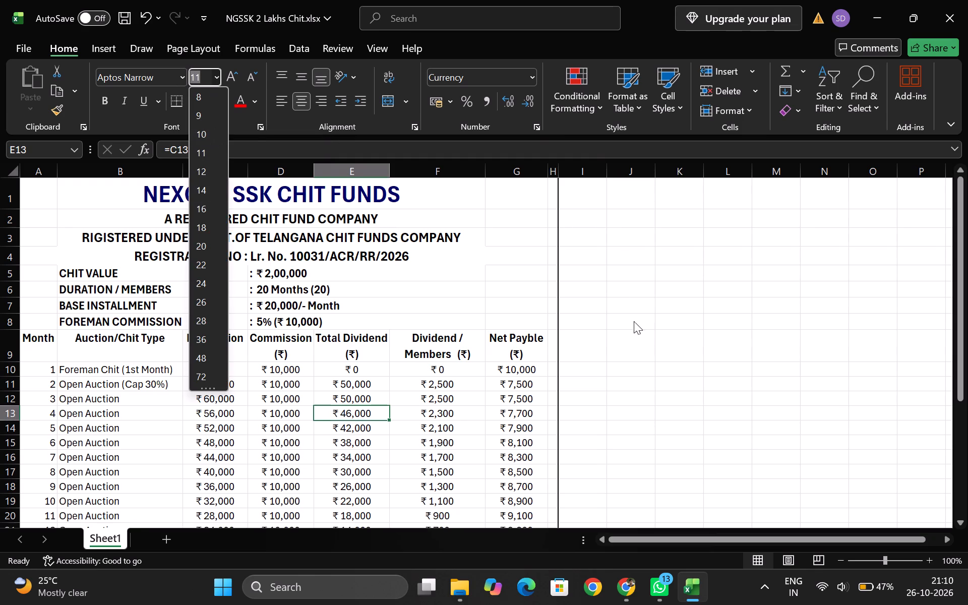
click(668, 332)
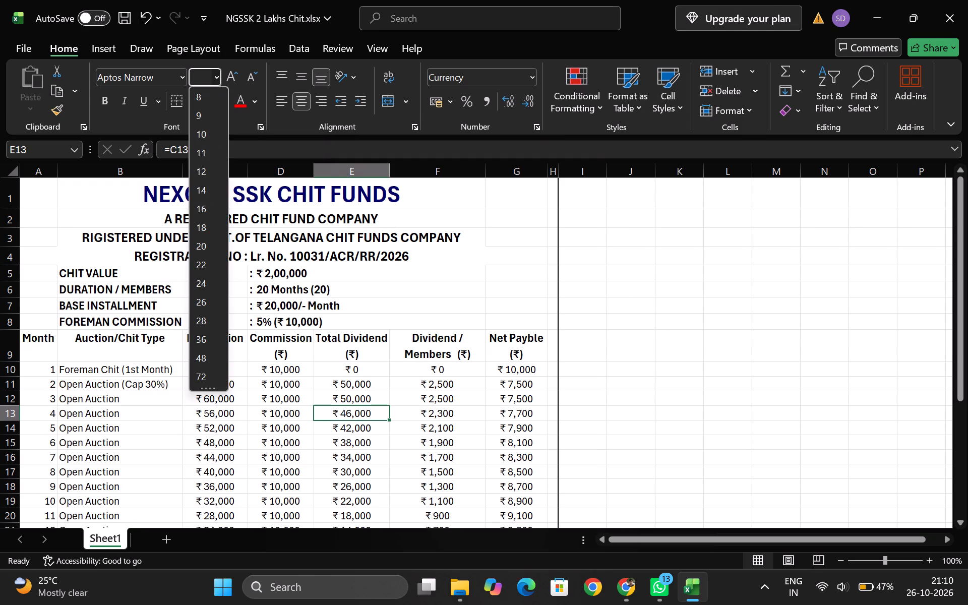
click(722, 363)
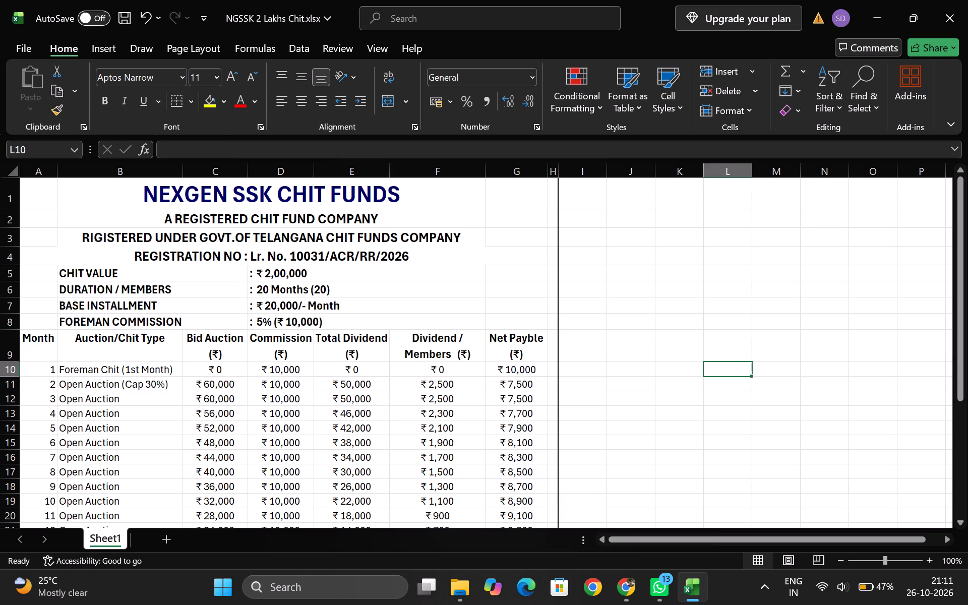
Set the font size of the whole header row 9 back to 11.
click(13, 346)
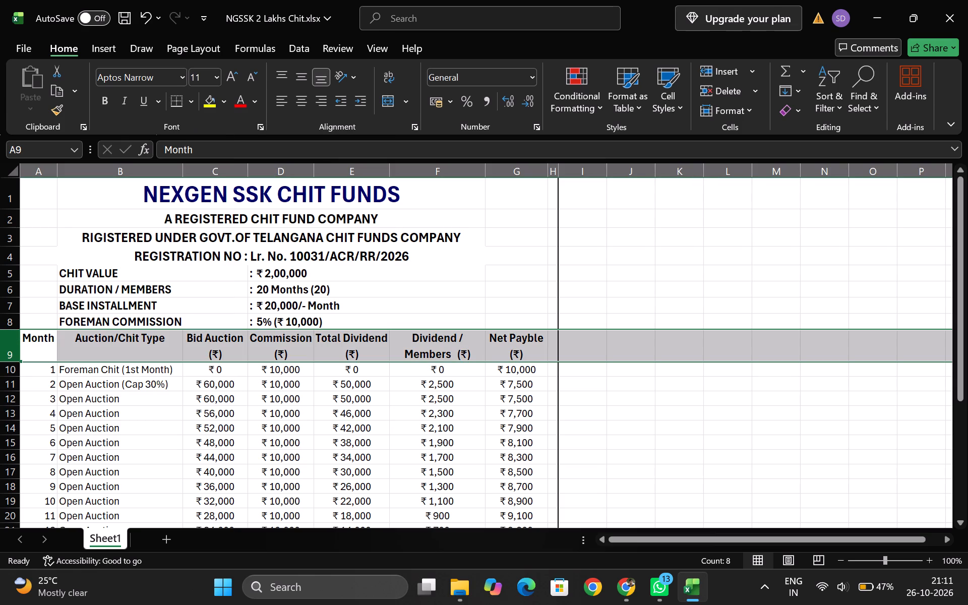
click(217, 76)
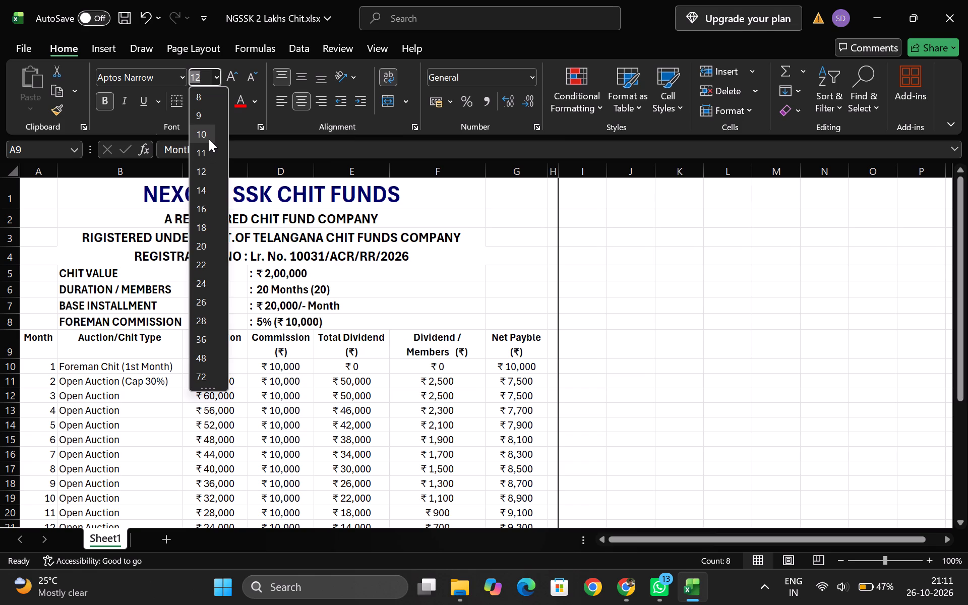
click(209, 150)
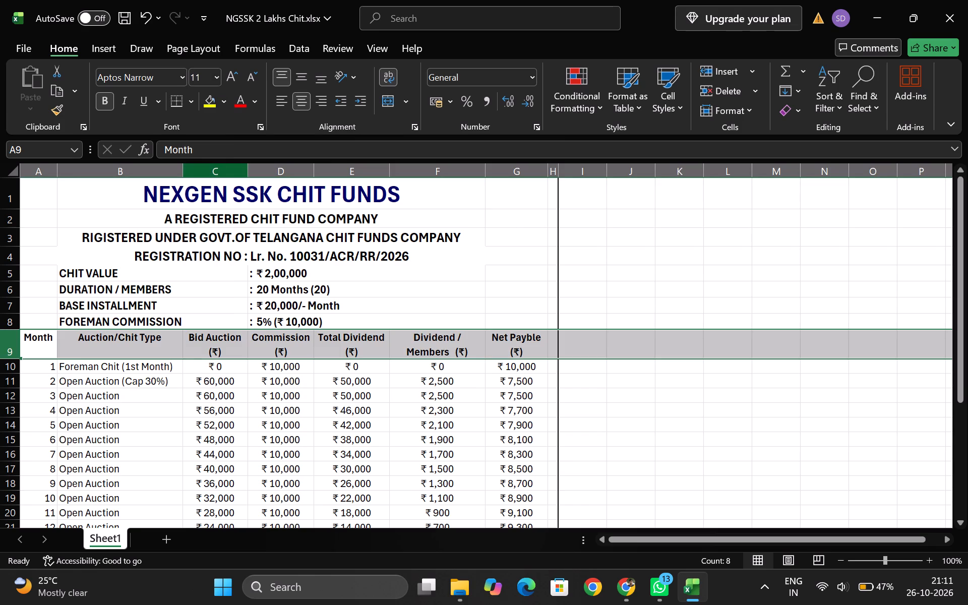
Widen column F until its Dividend / Members heading fits on one line, and slightly narrow column G.
drag(485, 169, 485, 169)
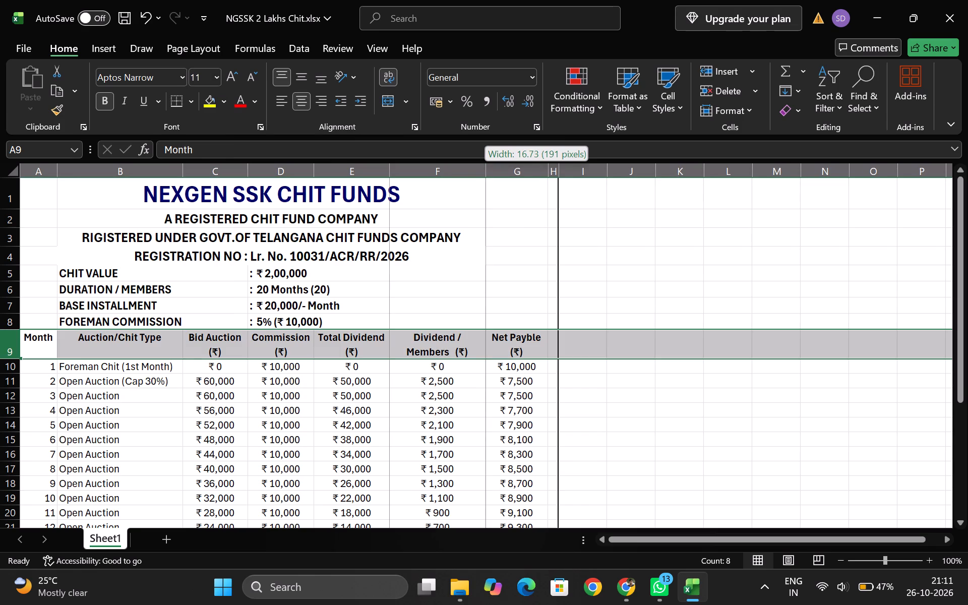
drag(485, 169, 493, 169)
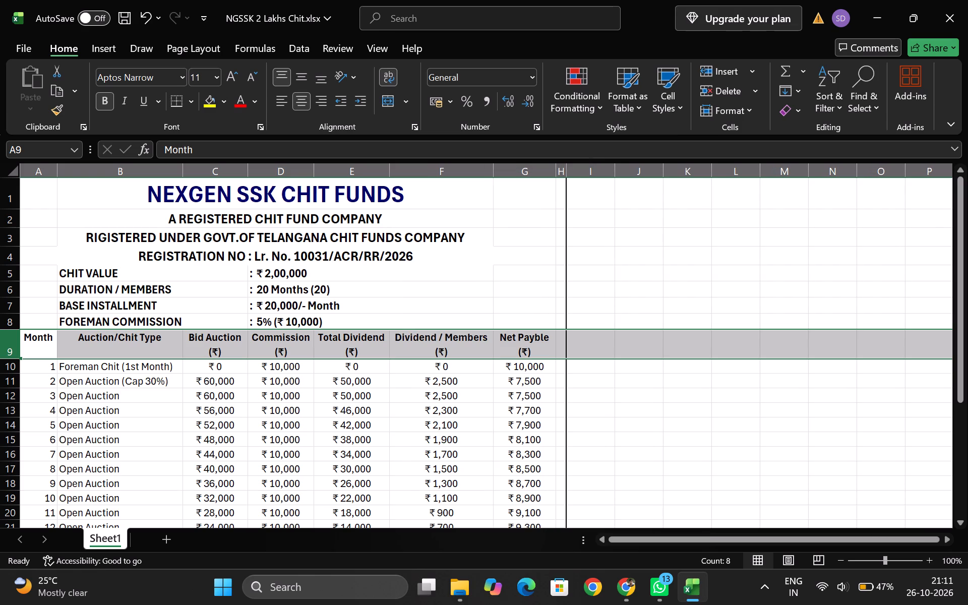
click(554, 166)
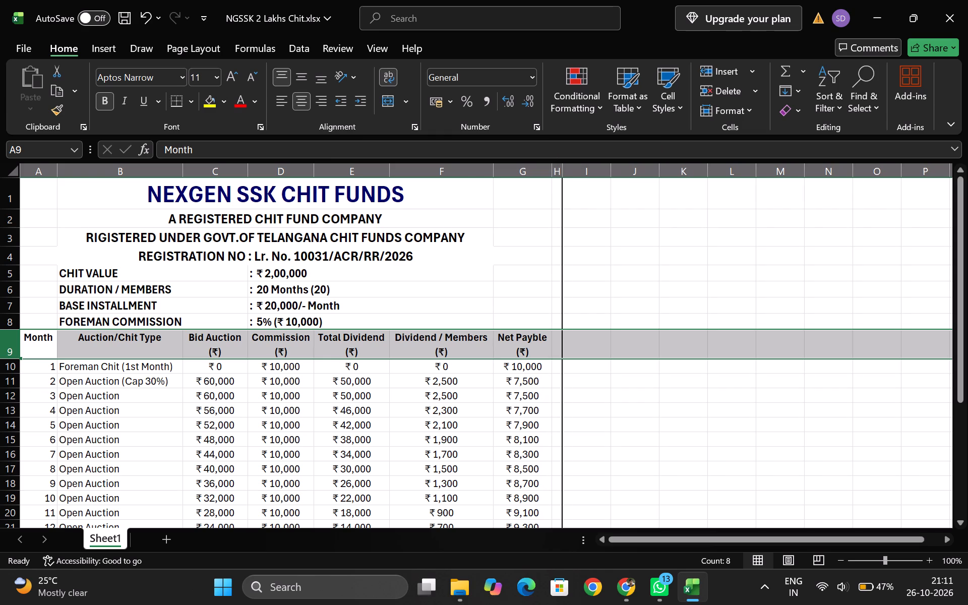
Narrow the Auction/Chit Type column B to a width of about 20.4, just fitting the Foreman Chit entry.
drag(184, 171, 174, 172)
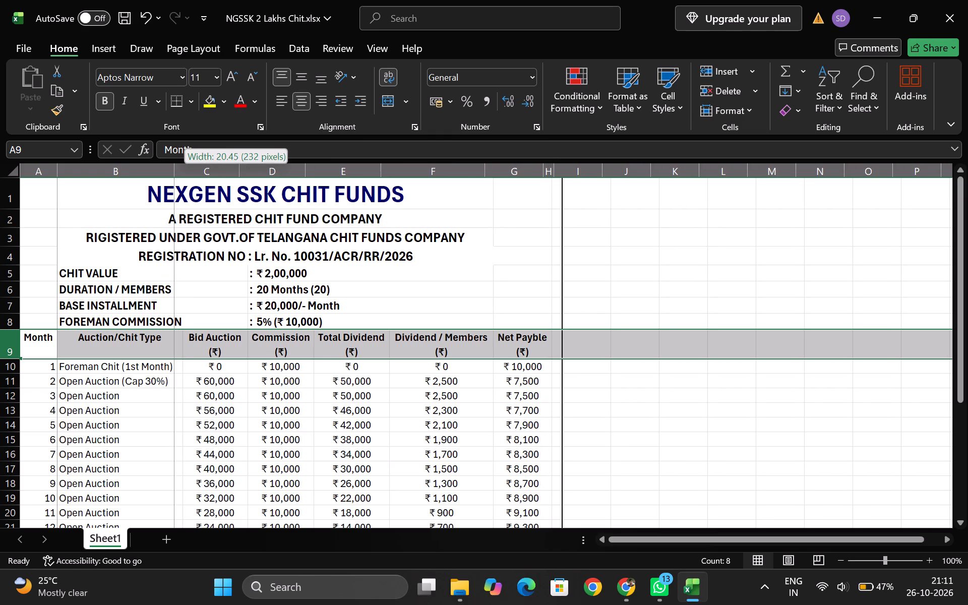
drag(174, 172, 175, 172)
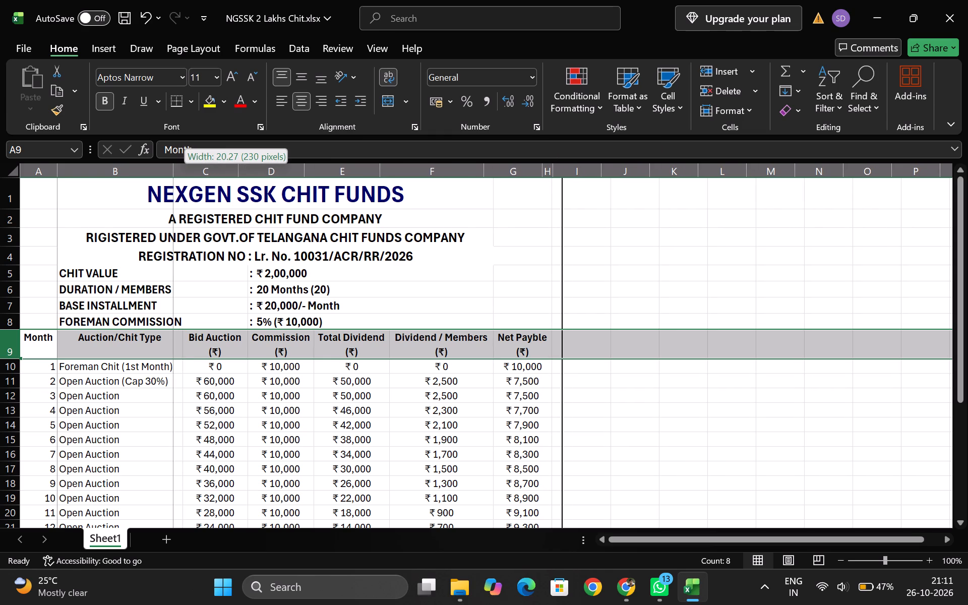
drag(175, 172, 175, 172)
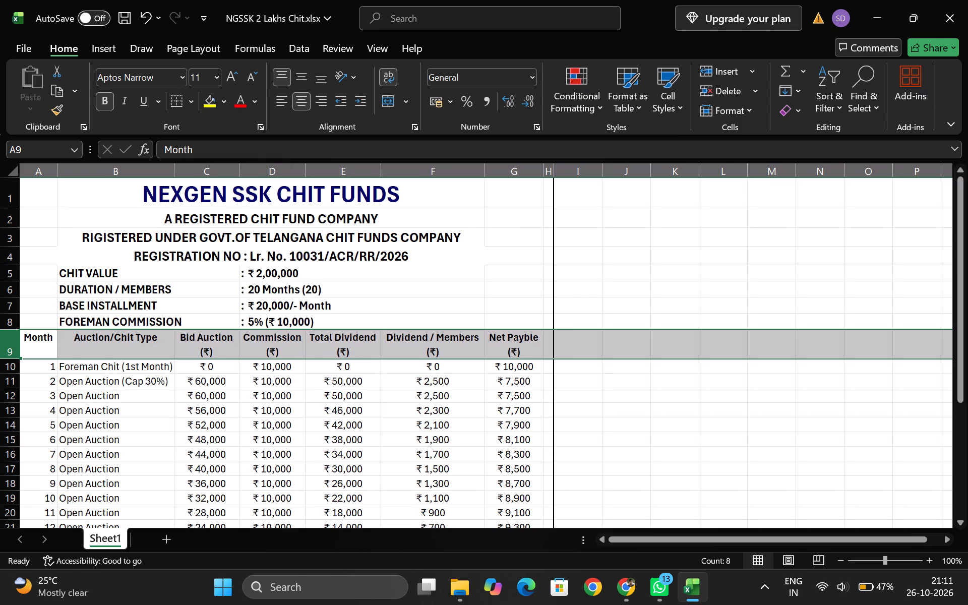
Narrow columns C, D, E and F slightly so each fits closely around its header text.
click(241, 171)
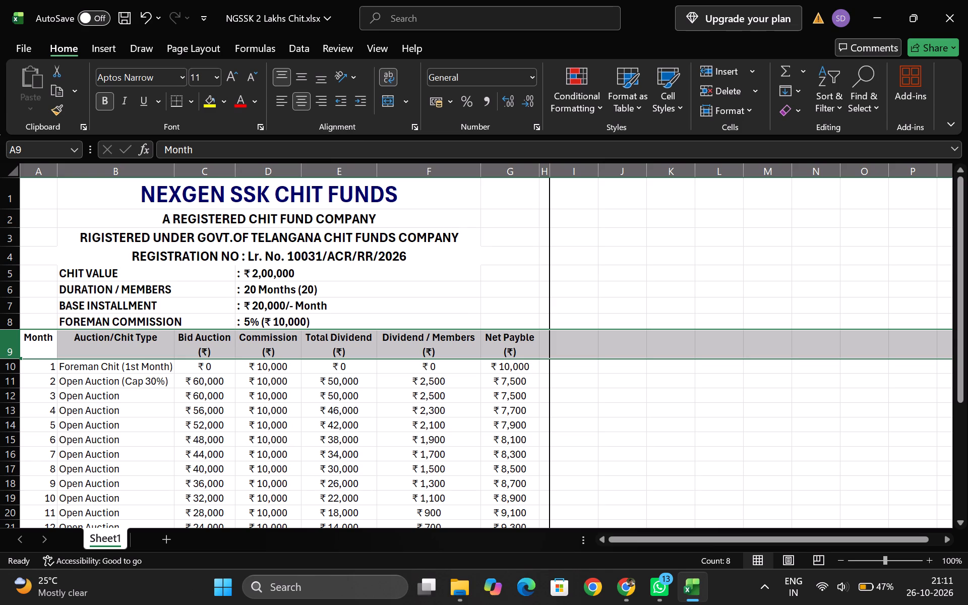
click(301, 171)
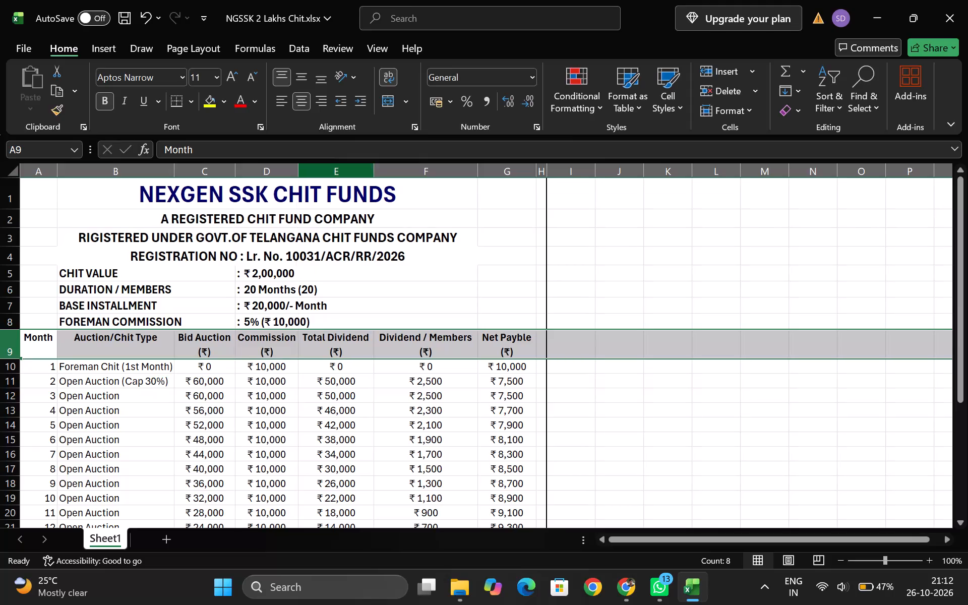
click(377, 168)
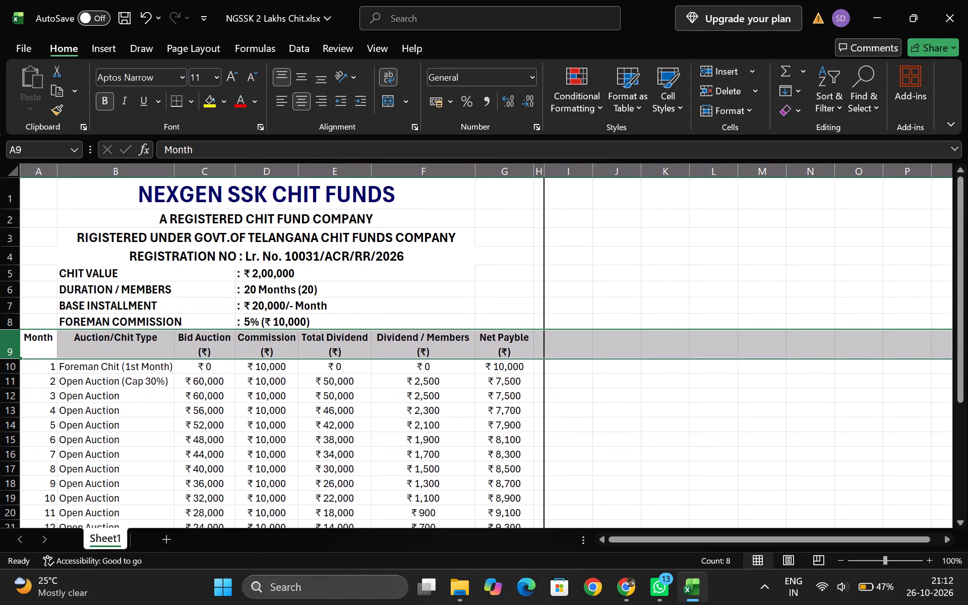
click(375, 168)
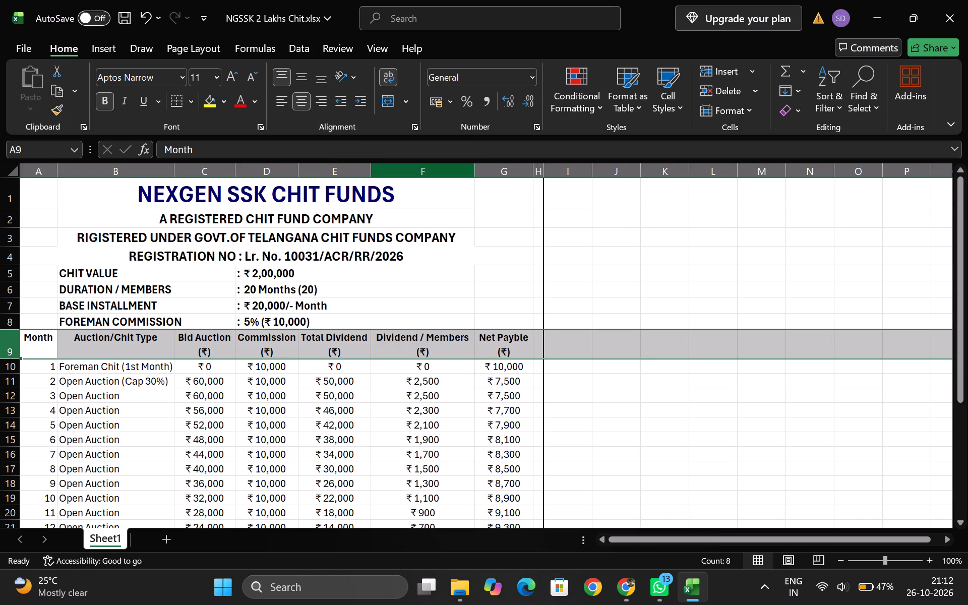
drag(473, 168, 472, 167)
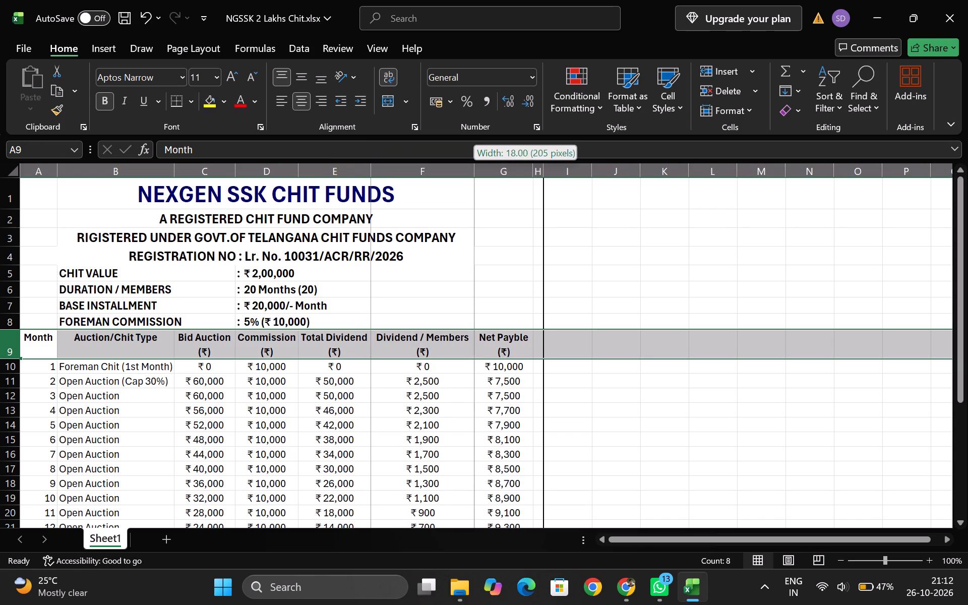
drag(472, 167, 468, 167)
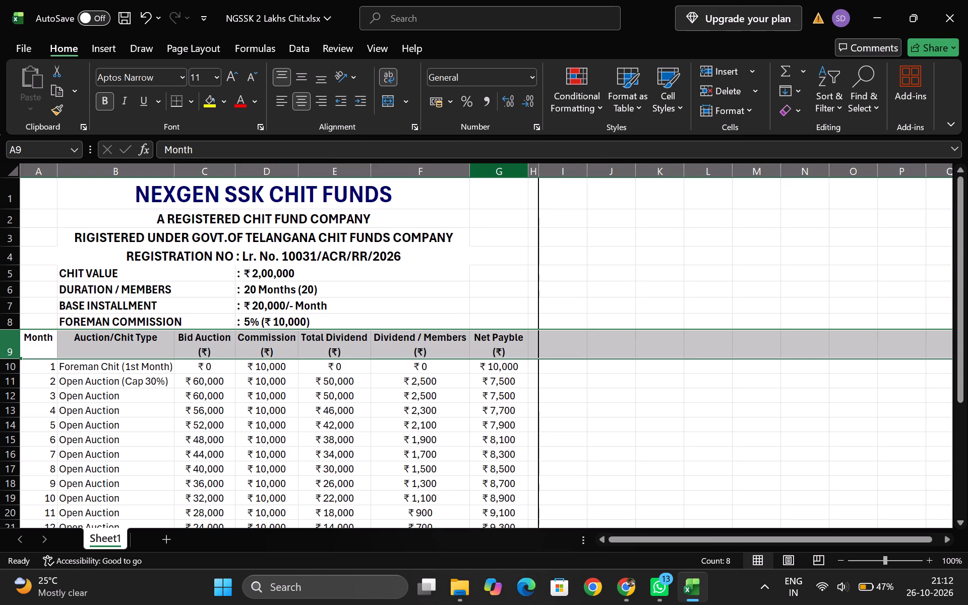
Make all twenty monthly entries of the auction table, cells A10 to G29, bold.
scroll(614, 359, down, 5)
scroll(614, 359, up, 3)
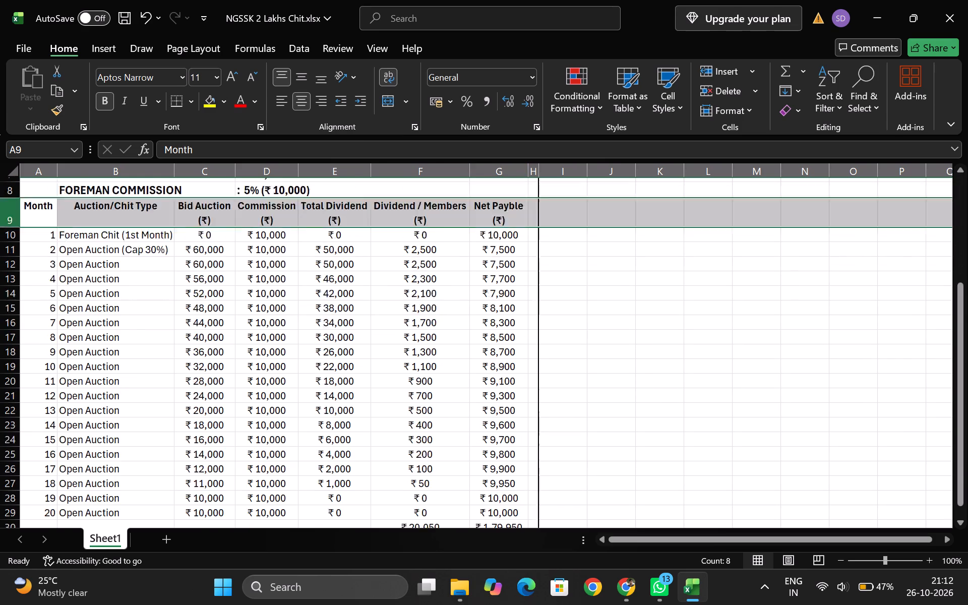
scroll(614, 359, up, 1)
click(80, 323)
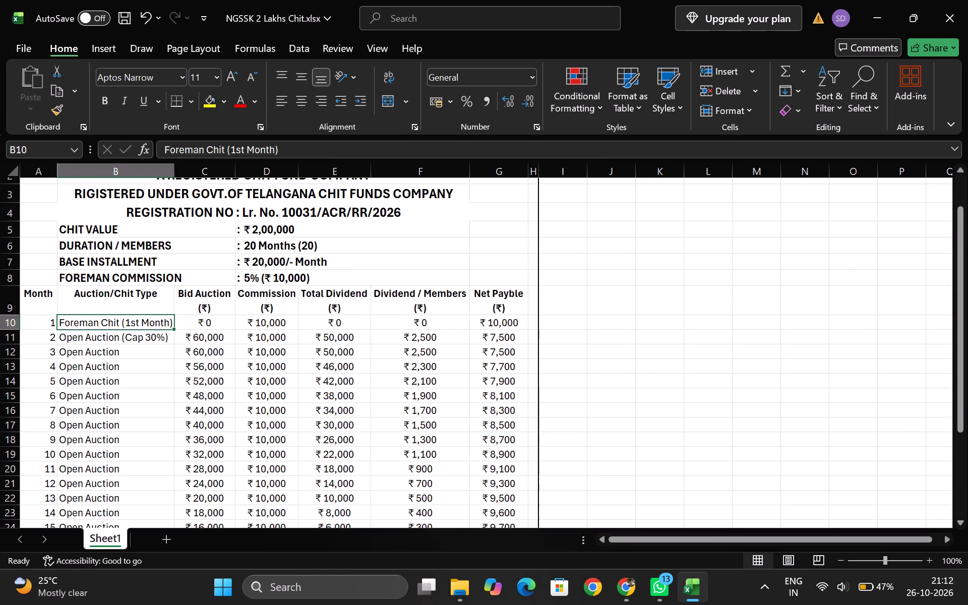
click(51, 323)
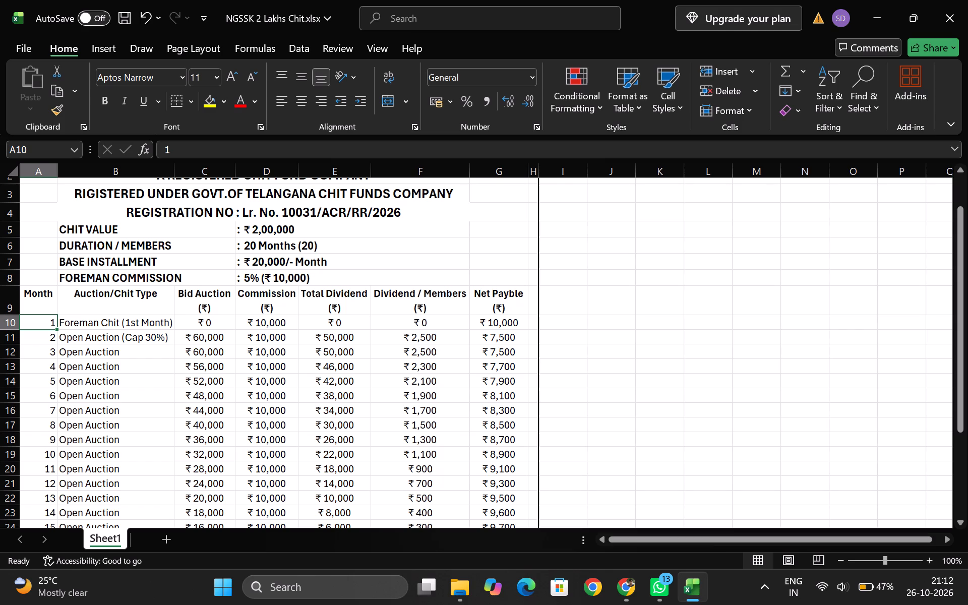
key(shift+Right)
key(shift+Right)
key(shift+Right)
key(shift+Right)
key(shift+Right)
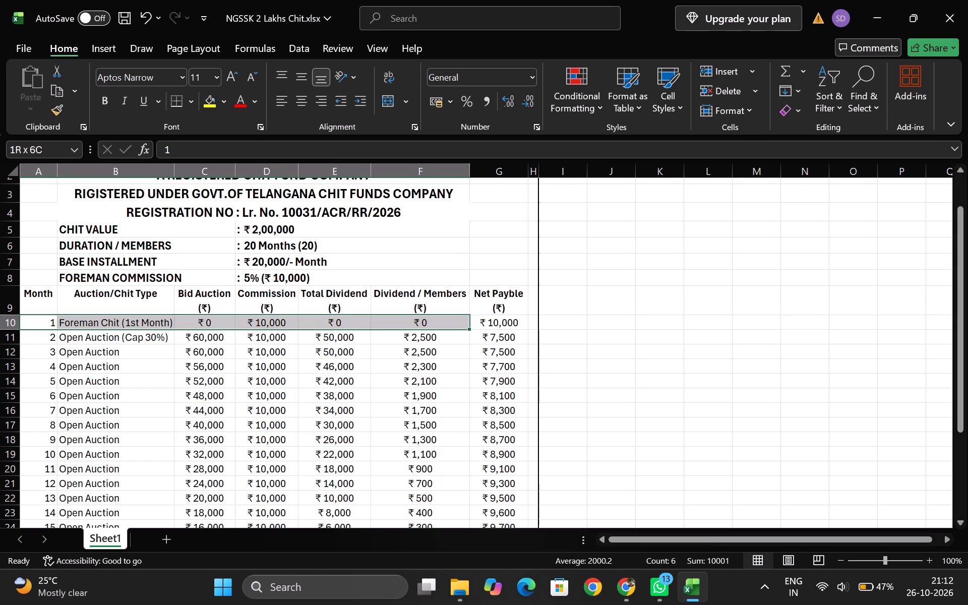
key(shift+Right)
key(shift+Down)
key(shift+Down)
key(shift+Down)
key(shift+Down)
key(shift+Down)
key(shift+Down)
key(shift+Down)
key(shift+Down)
key(shift+Down)
key(shift+Down)
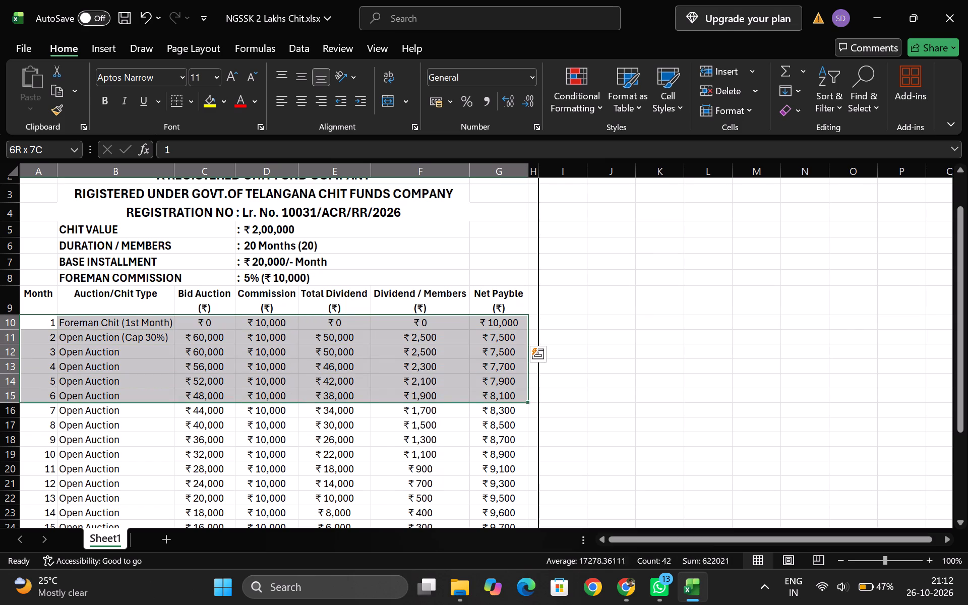
key(shift+Down)
key(shift+Down)
key(shift+Down)
key(shift+Down)
key(shift+Down)
key(shift+Down)
key(shift+Down)
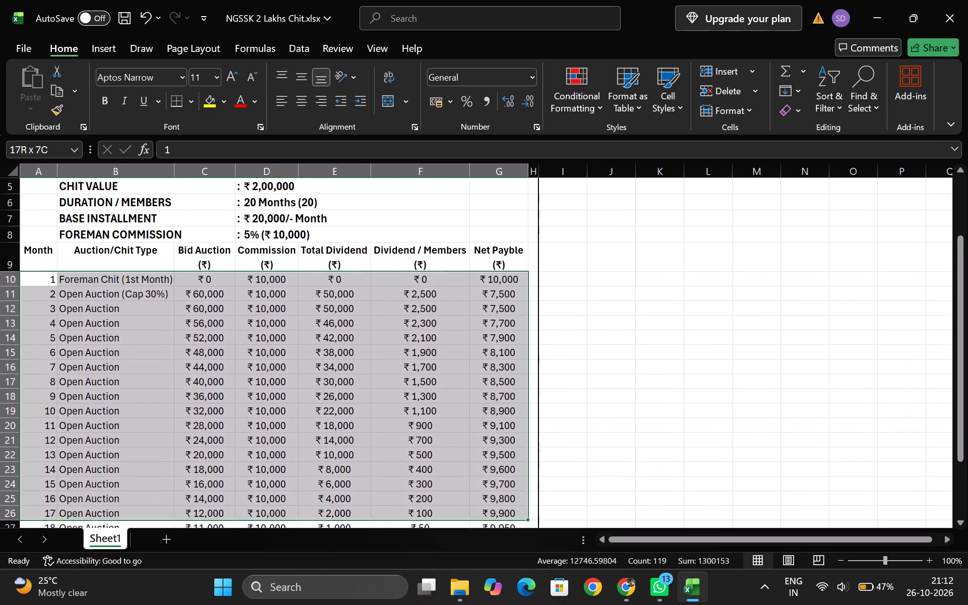
key(shift+Down)
key(shift+Down)
key(shift+Down)
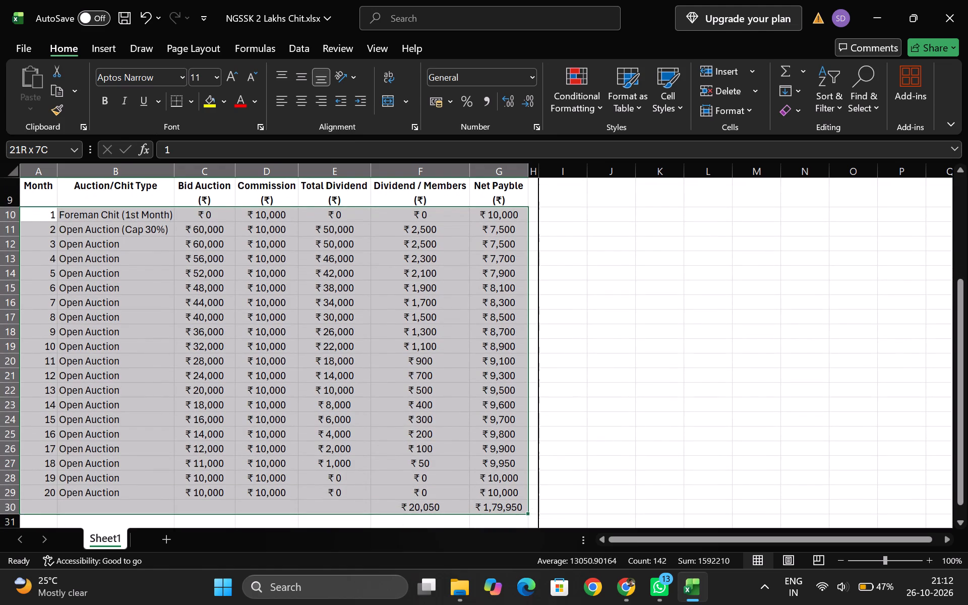
key(shift+Up)
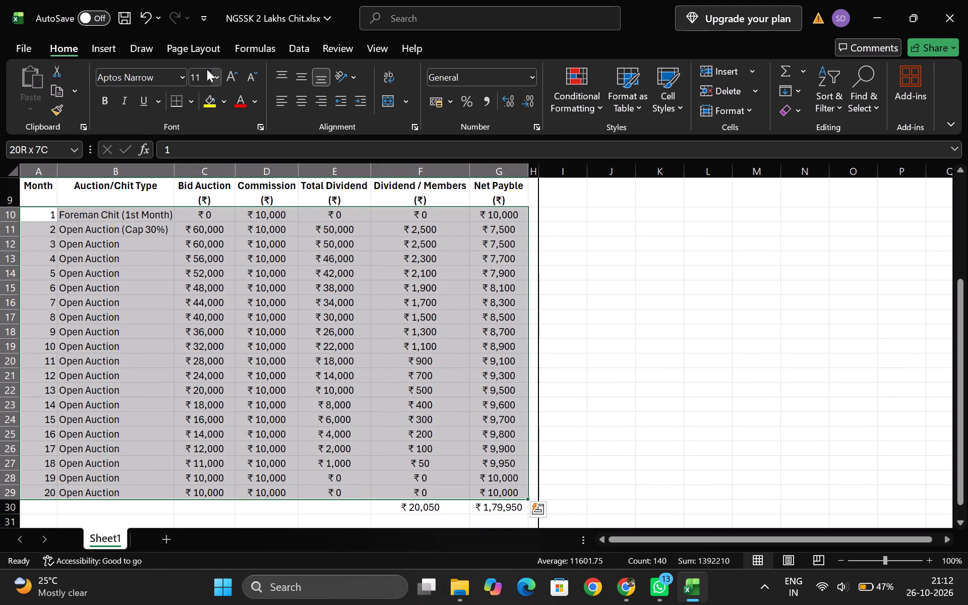
click(104, 103)
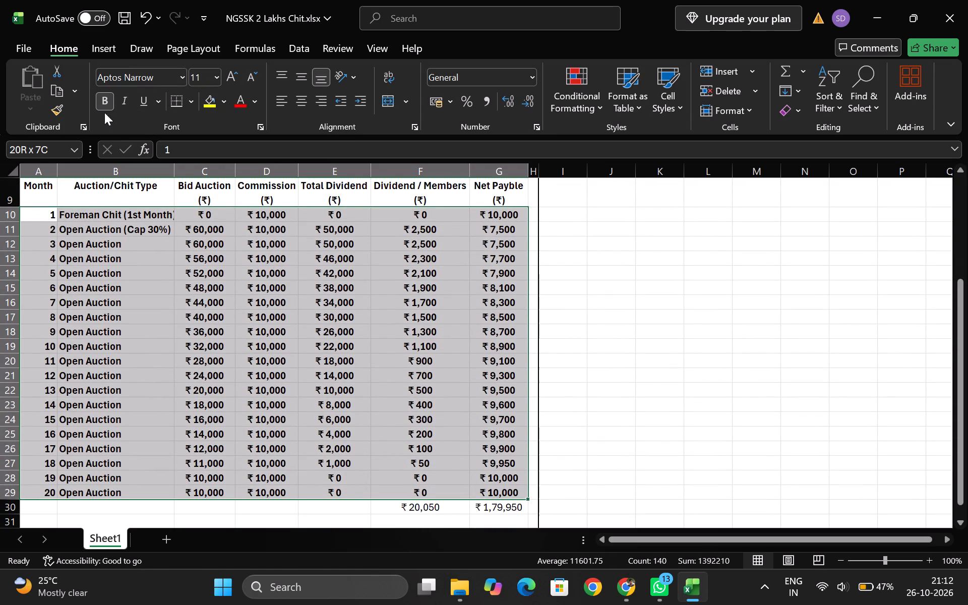
click(388, 346)
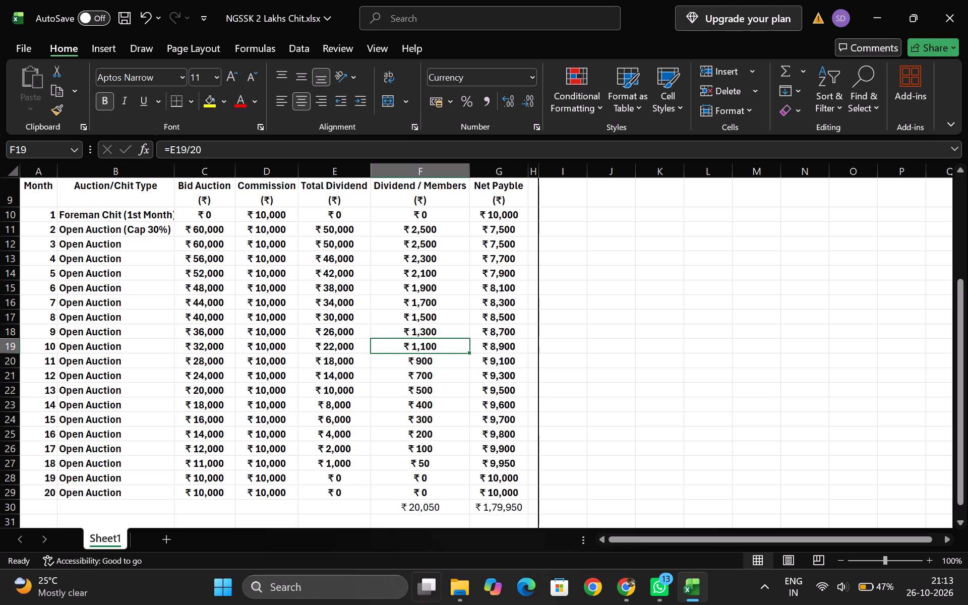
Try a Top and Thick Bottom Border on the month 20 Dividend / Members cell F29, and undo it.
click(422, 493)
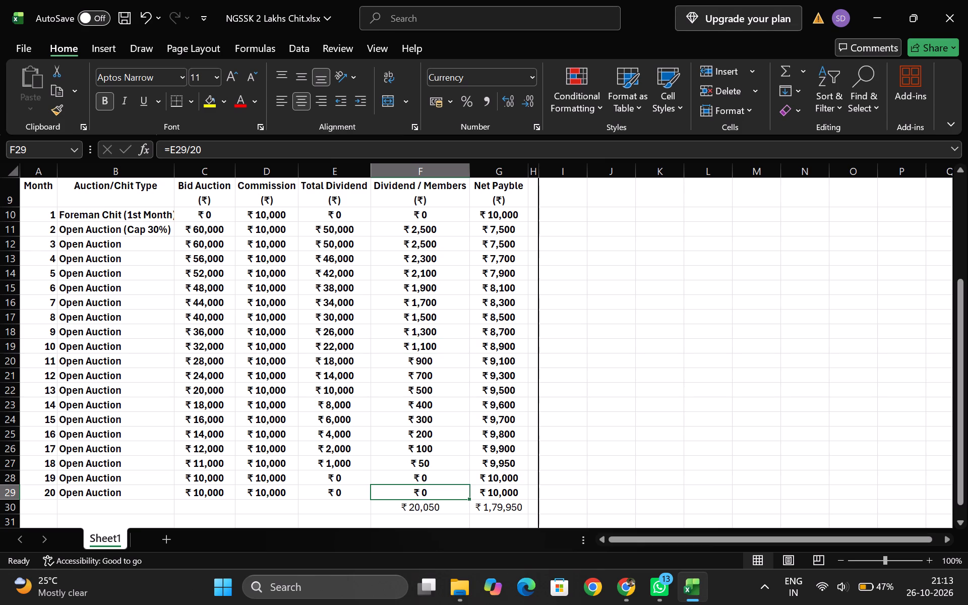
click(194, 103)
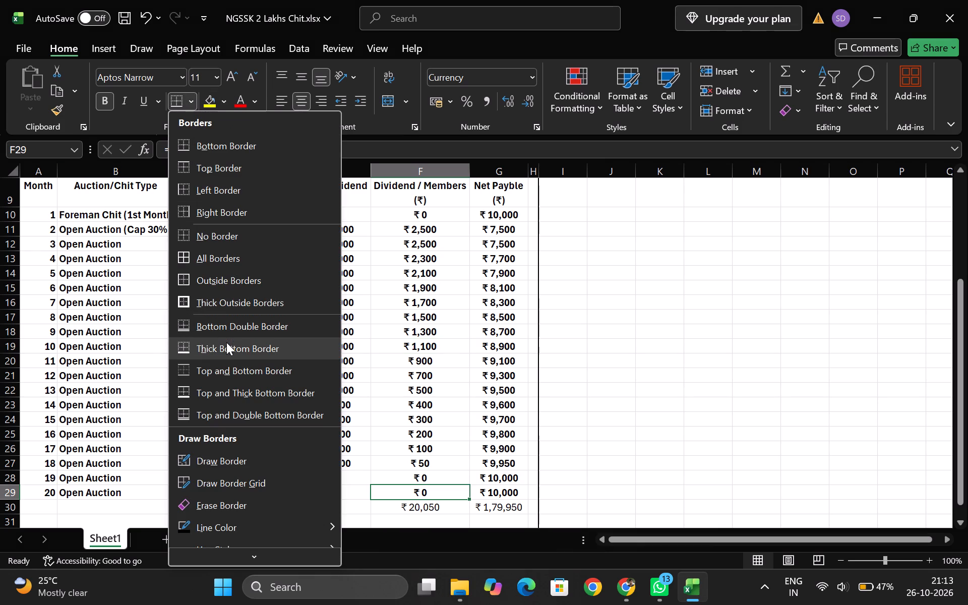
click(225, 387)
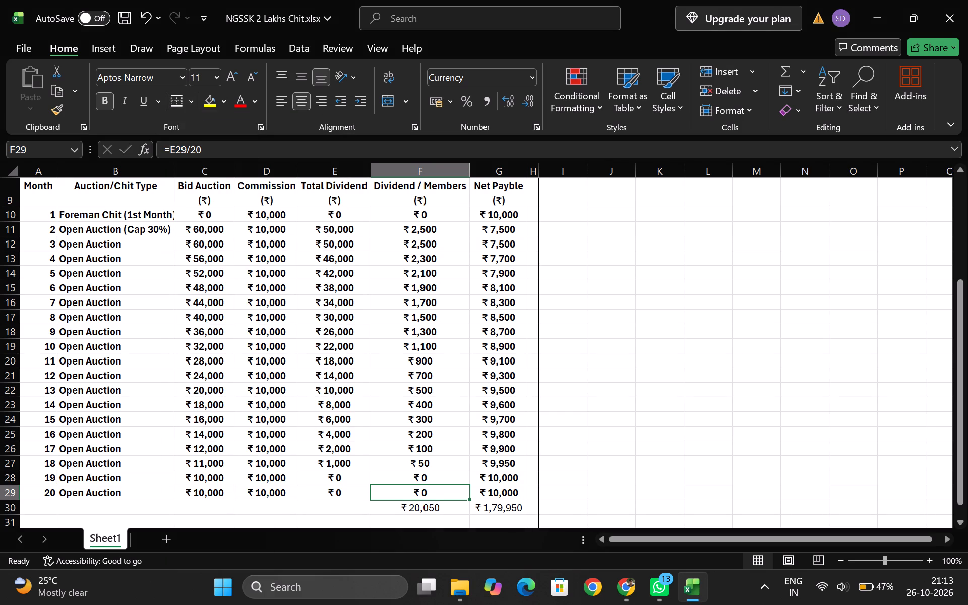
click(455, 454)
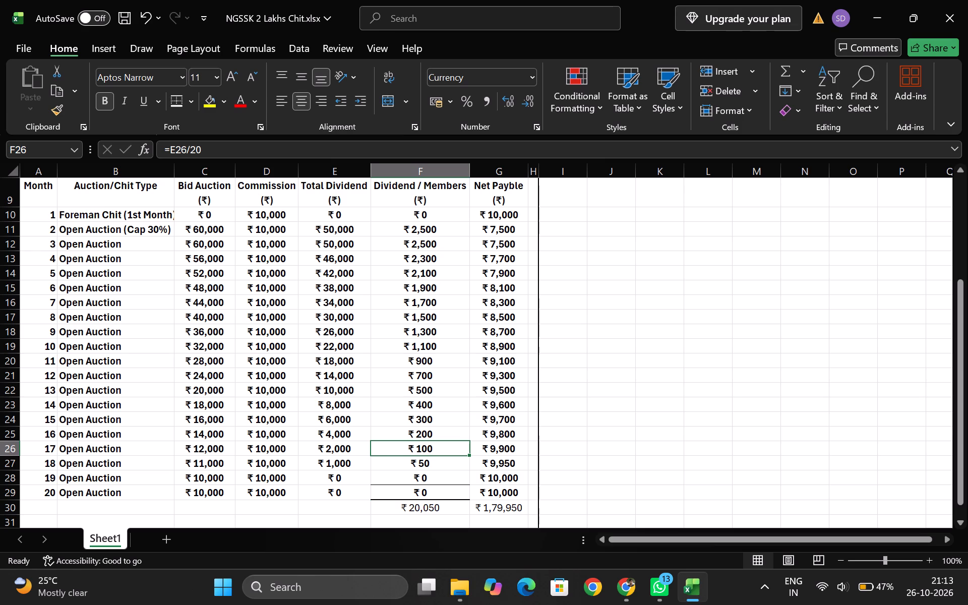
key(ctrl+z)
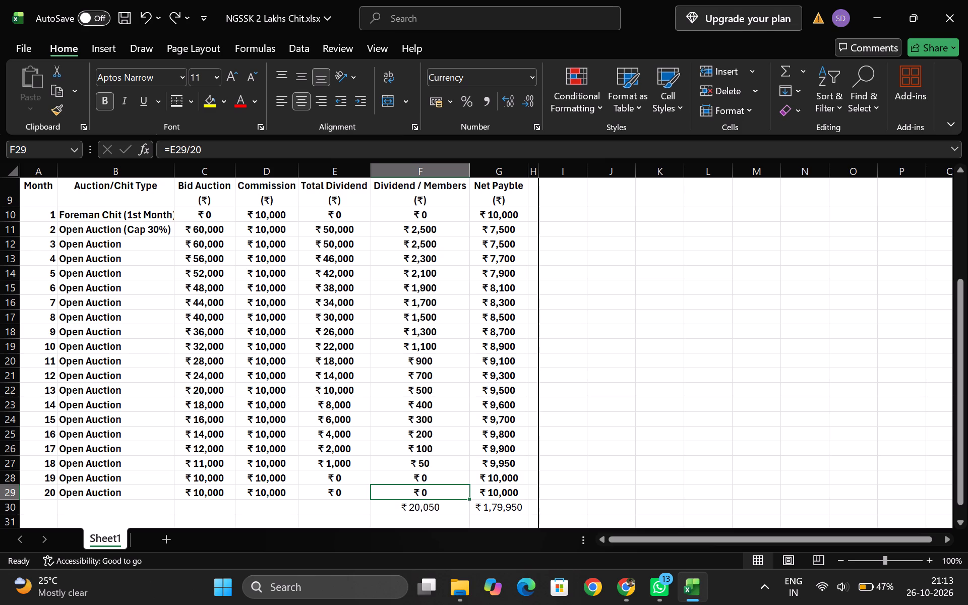
Apply a Top and Double Bottom Border to the Dividend / Members and Net Payble totals in cells F30 and G30.
click(427, 509)
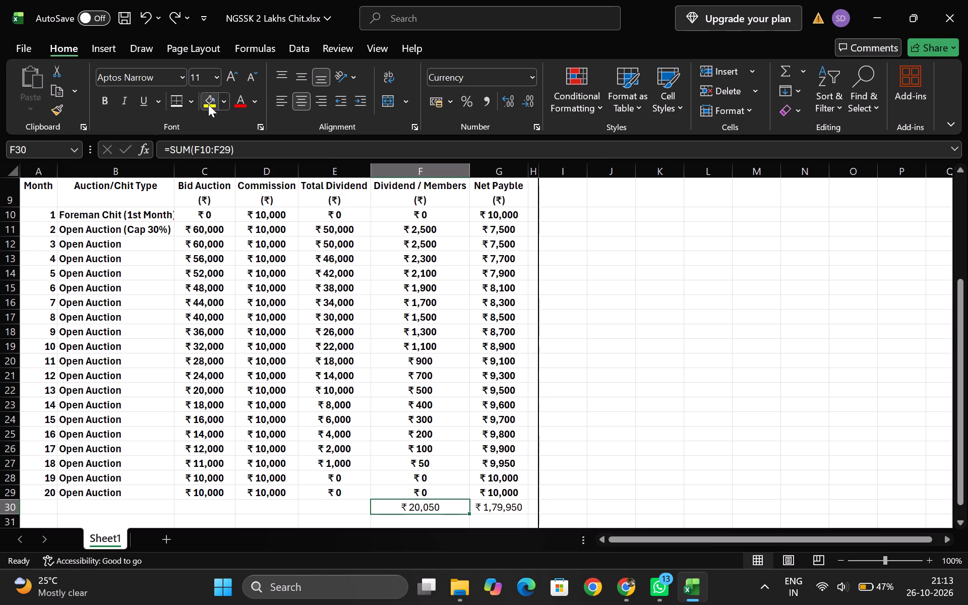
click(190, 97)
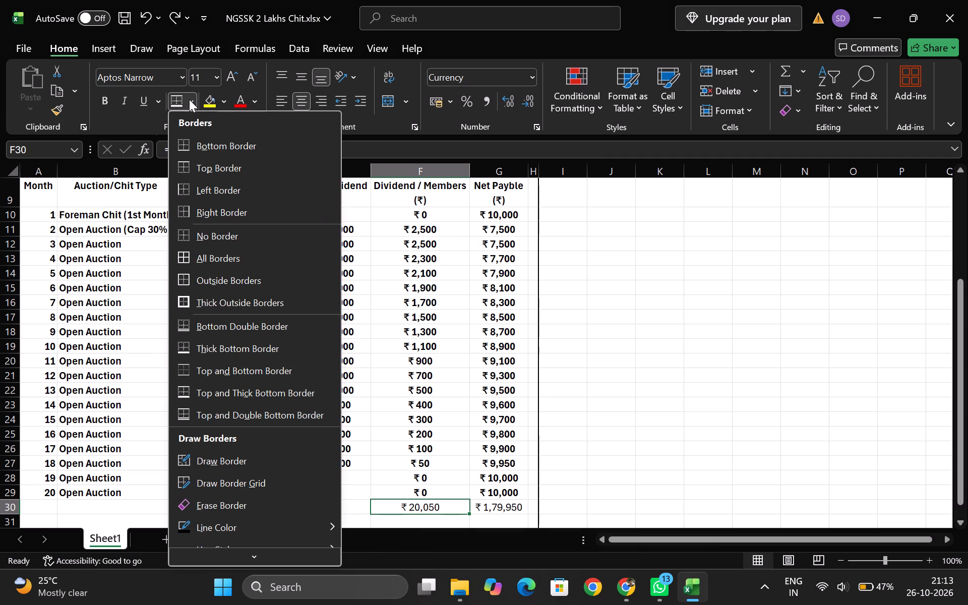
click(206, 410)
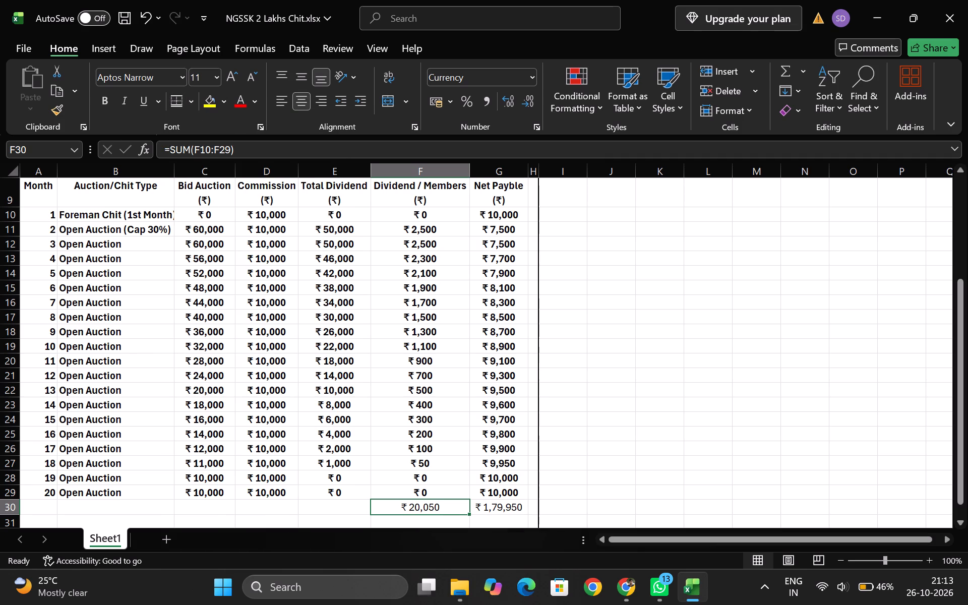
click(505, 509)
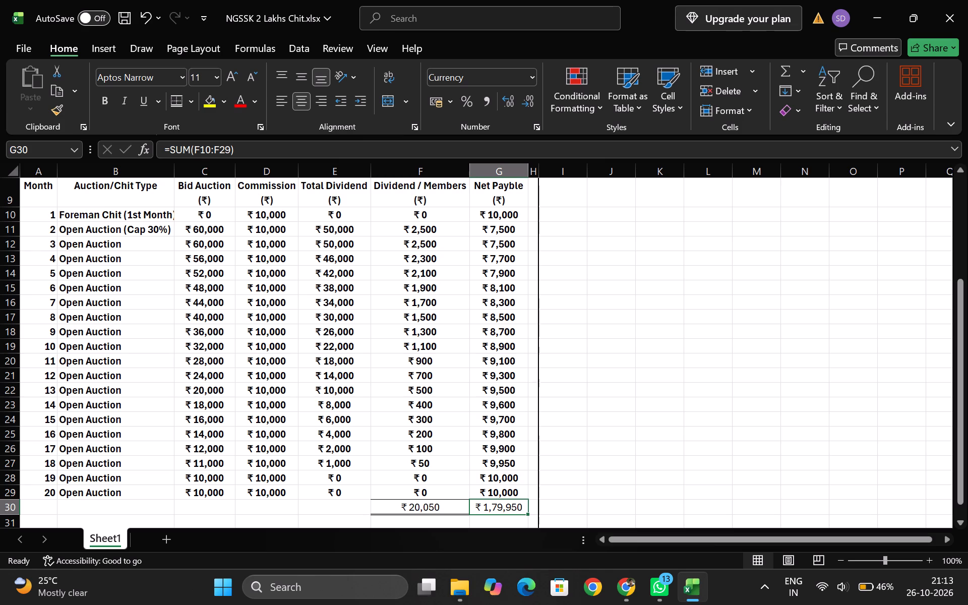
click(179, 99)
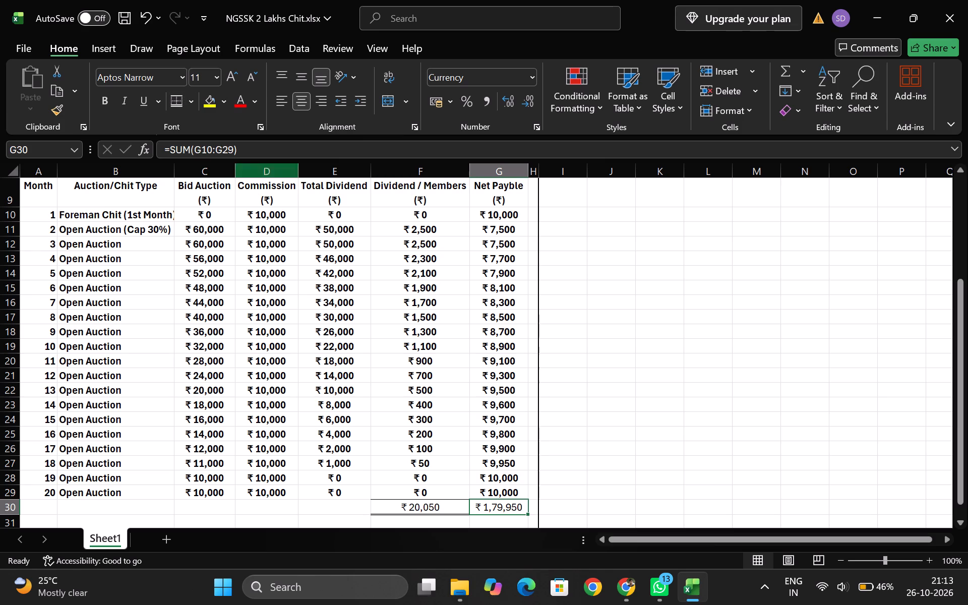
click(635, 453)
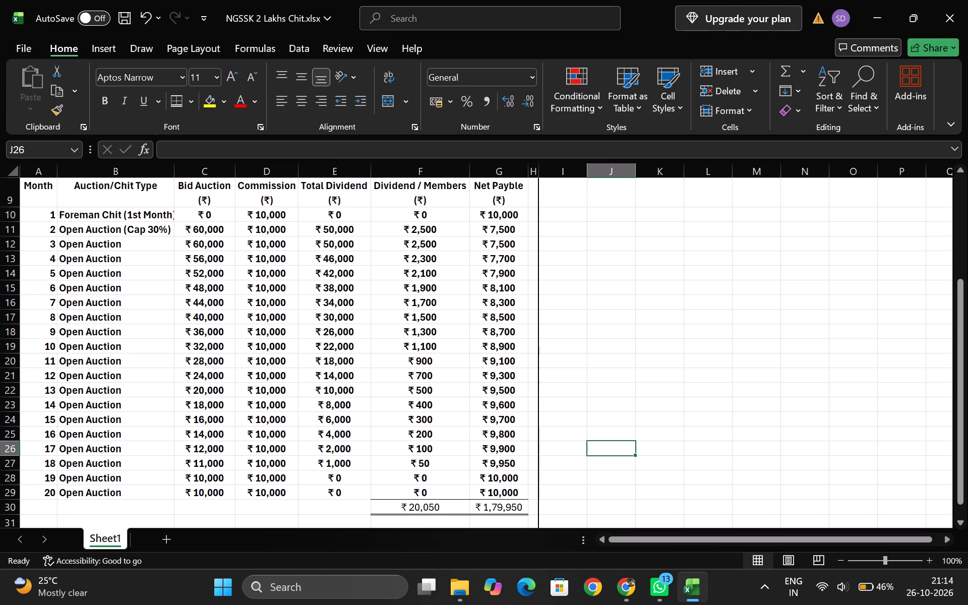
Set the font size of the whole table header row 9 to 11.5.
scroll(247, 403, up, 2)
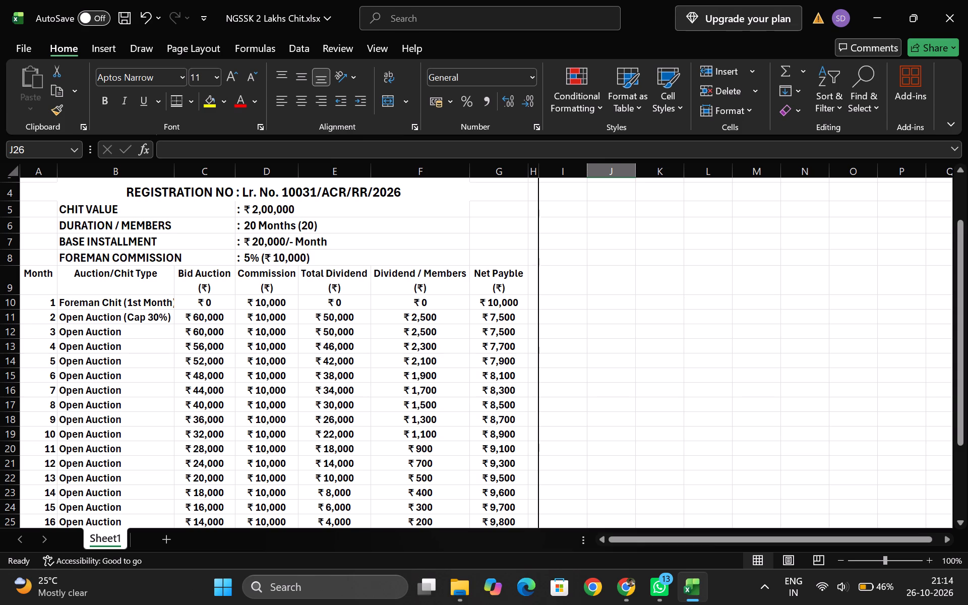
scroll(263, 495, up, 2)
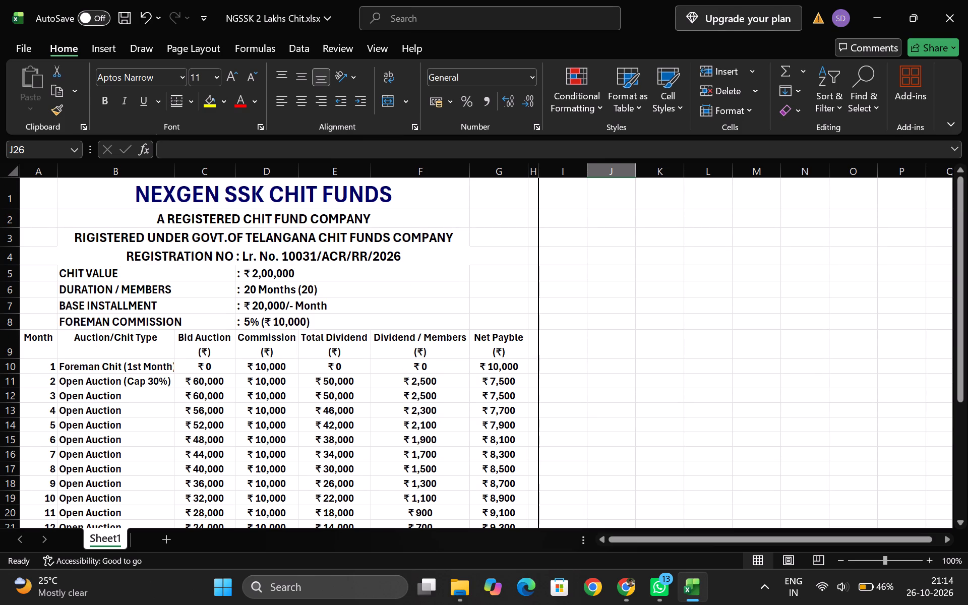
click(36, 345)
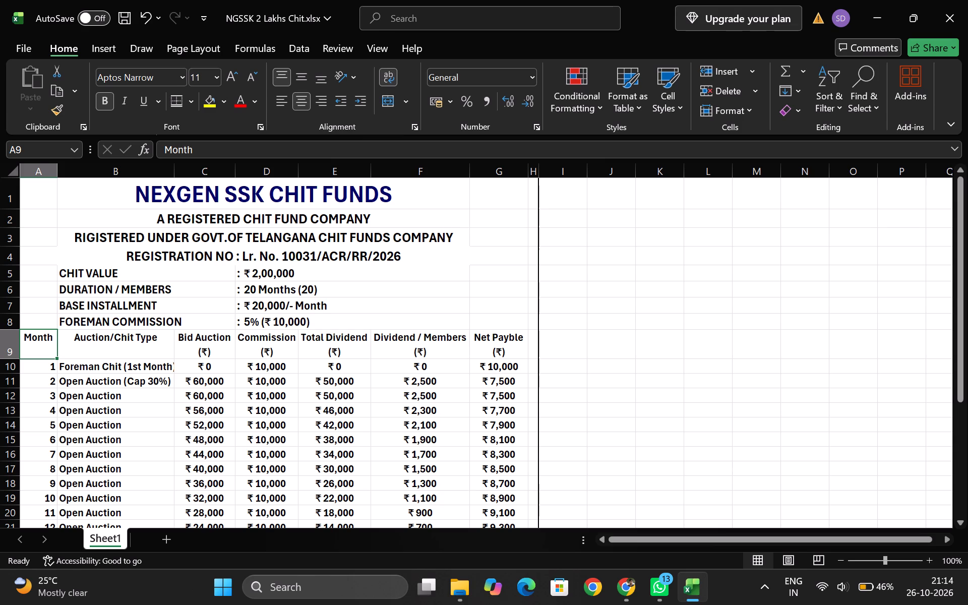
click(15, 340)
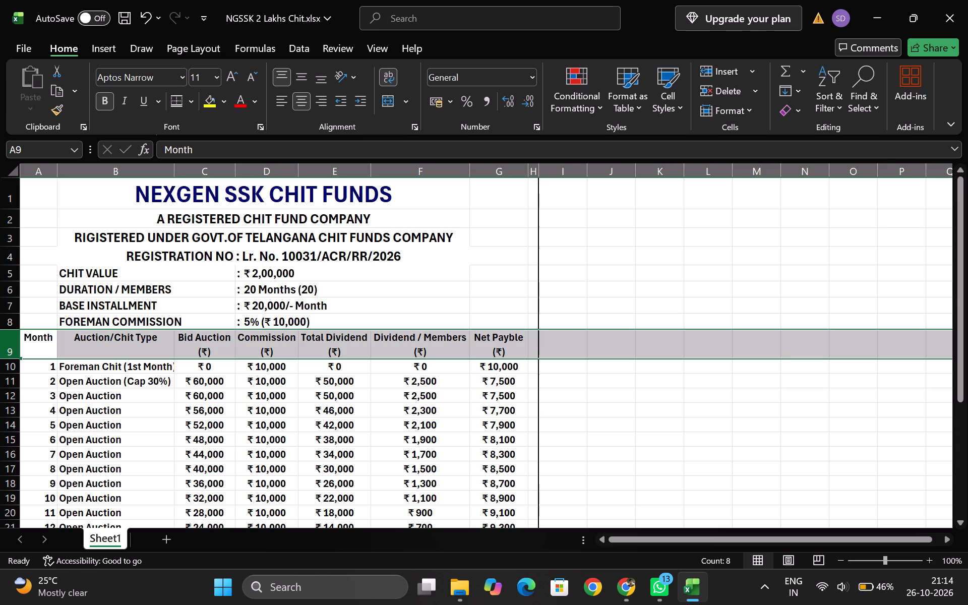
click(207, 78)
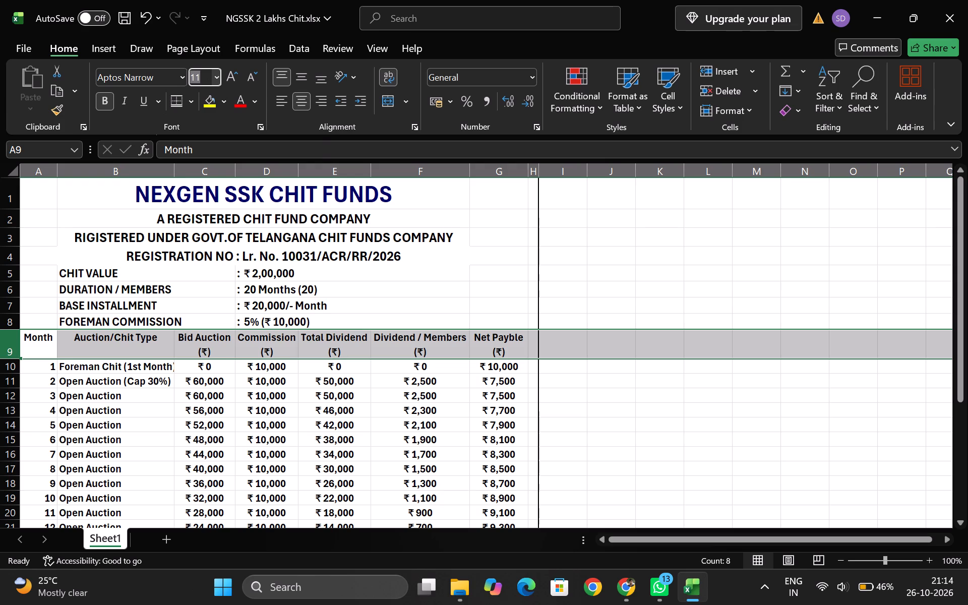
key(period)
text(11)
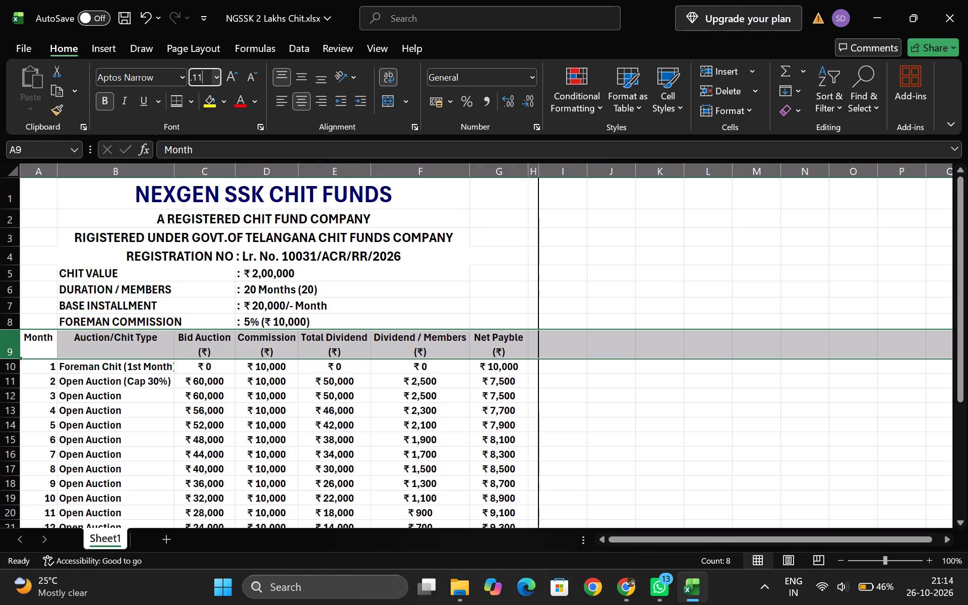
key(BackSpace)
key(BackSpace)
key(BackSpace)
text(11)
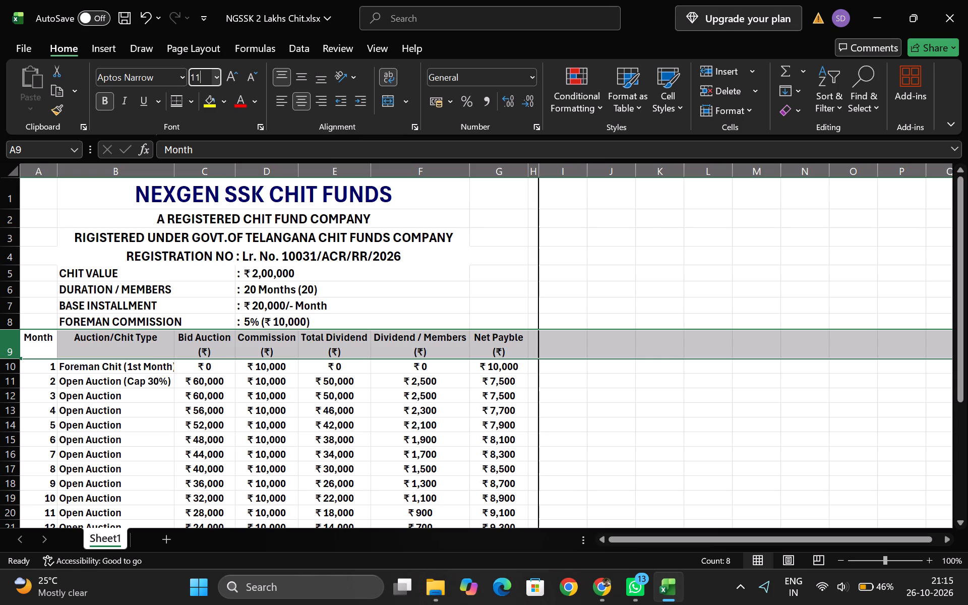
key(period)
key(5)
key(Return)
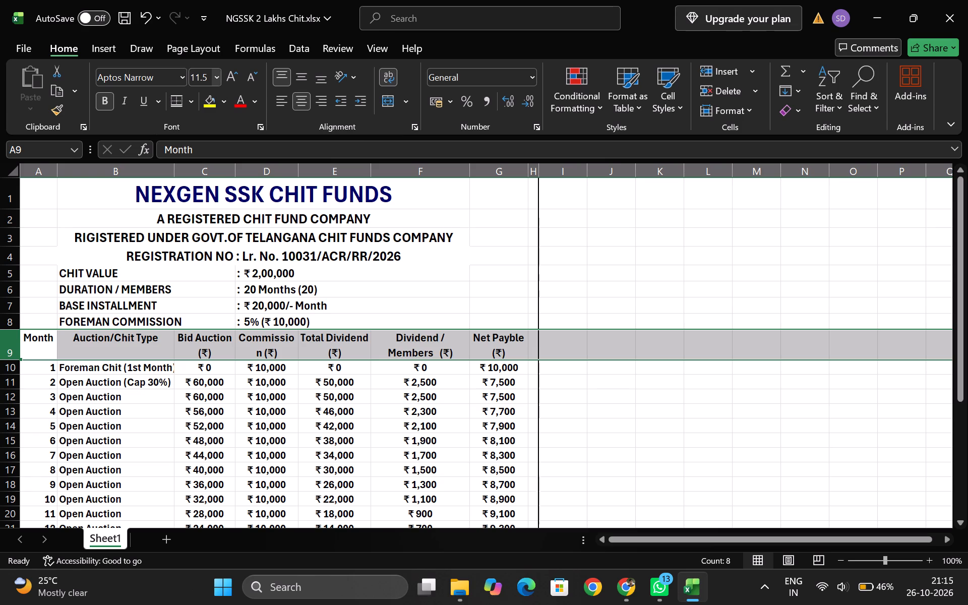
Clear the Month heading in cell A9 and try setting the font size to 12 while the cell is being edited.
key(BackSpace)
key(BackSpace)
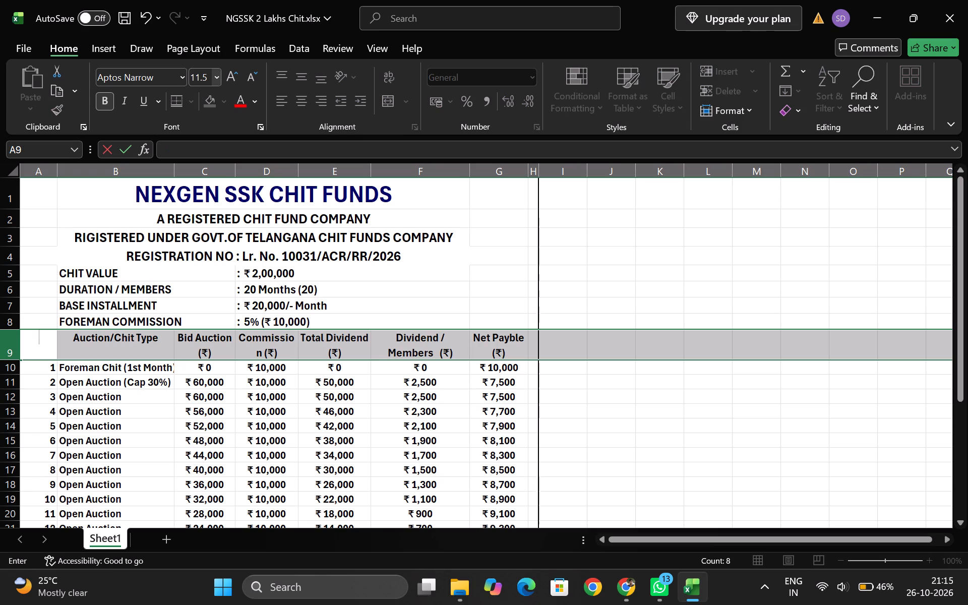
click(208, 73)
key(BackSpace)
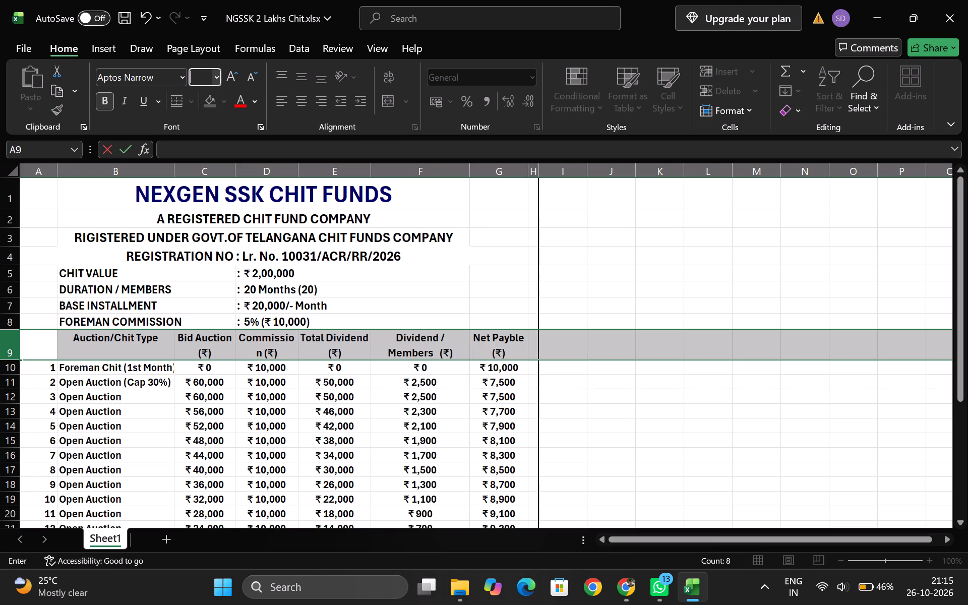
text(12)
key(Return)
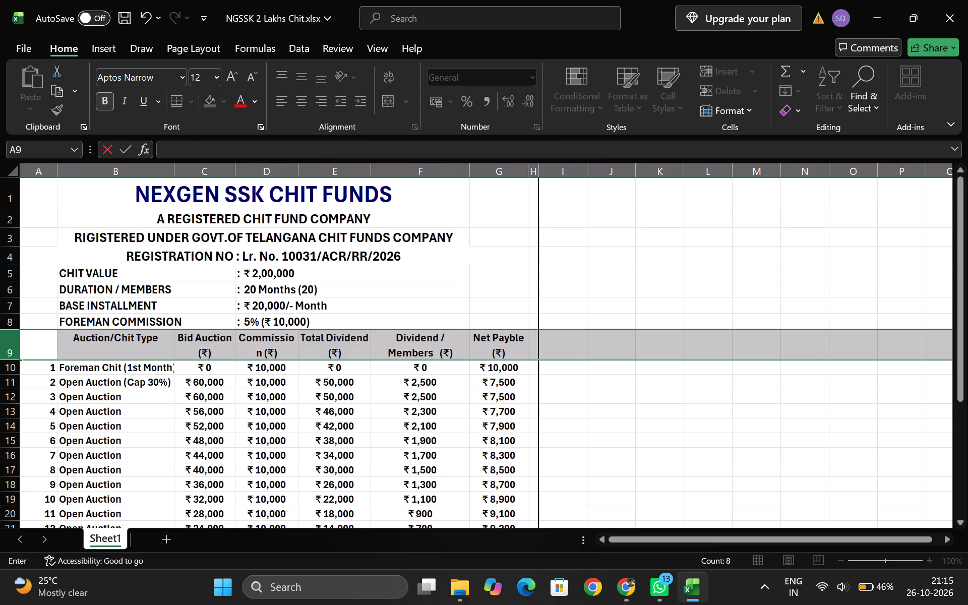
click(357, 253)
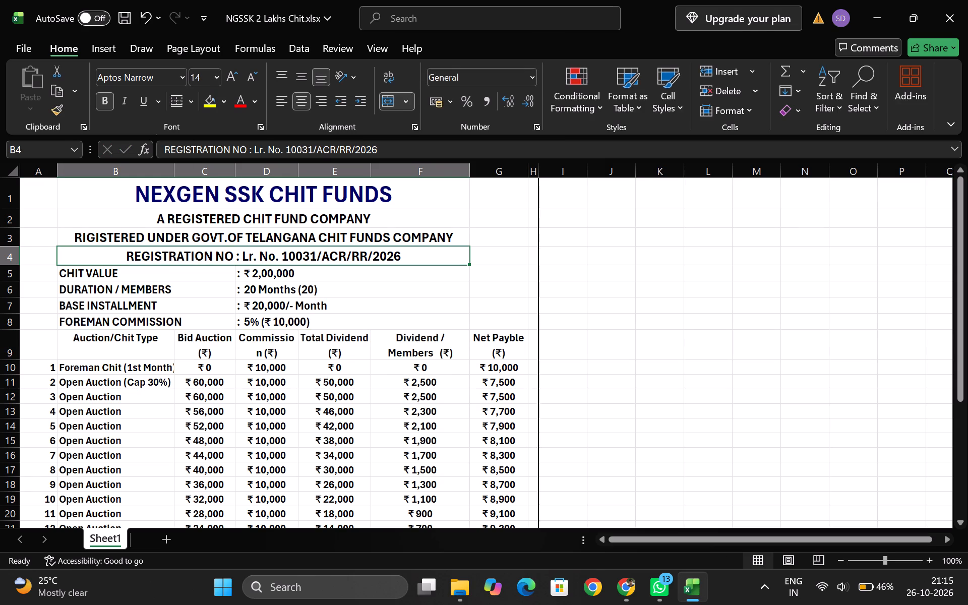
Set the font size of the whole table header row 9 to 12.
click(340, 344)
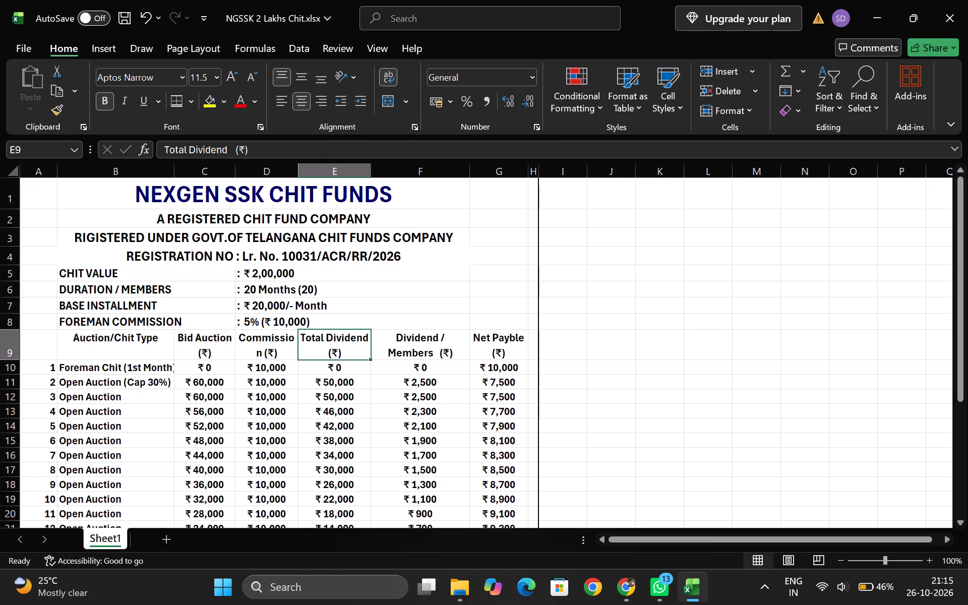
click(12, 346)
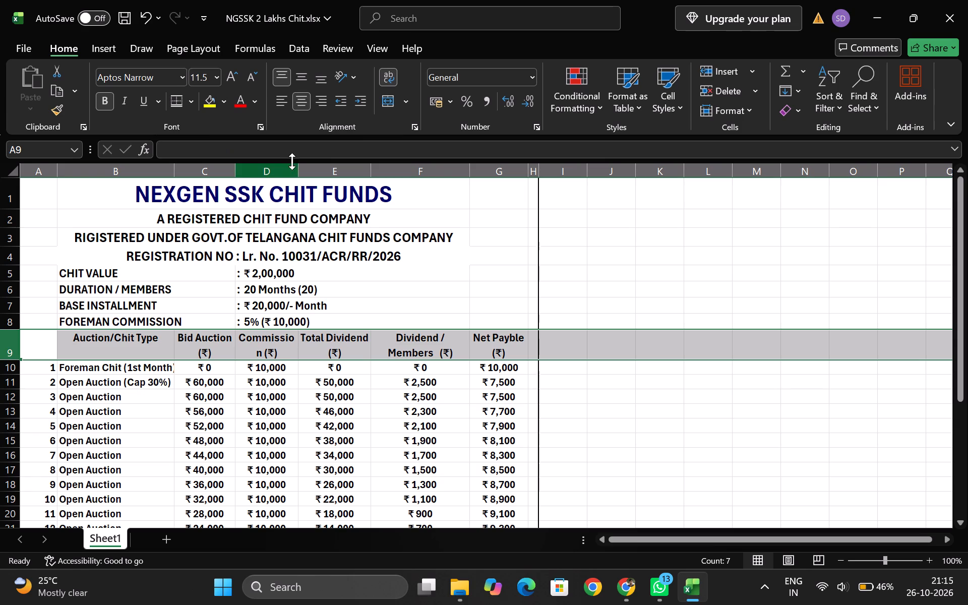
click(214, 76)
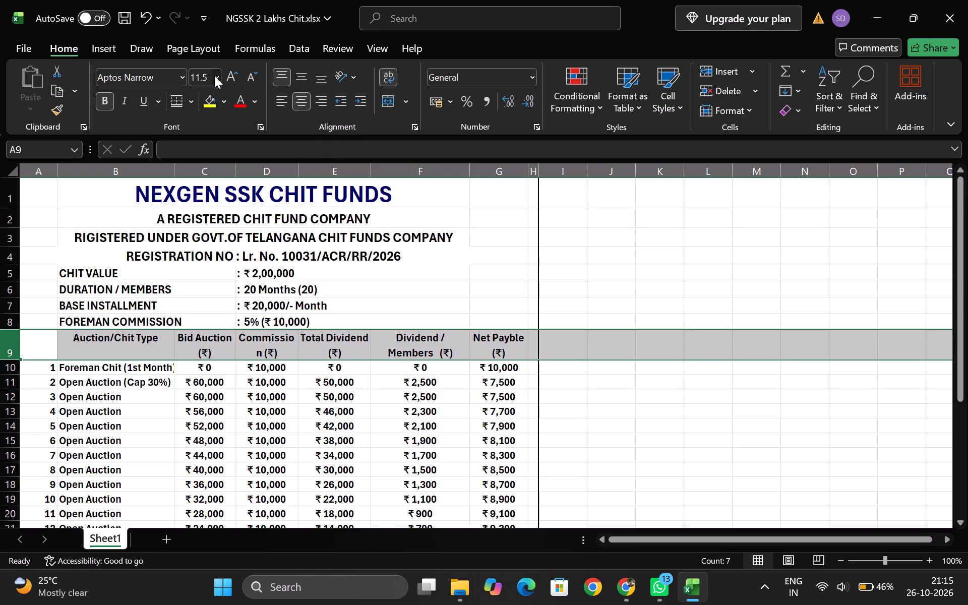
click(204, 168)
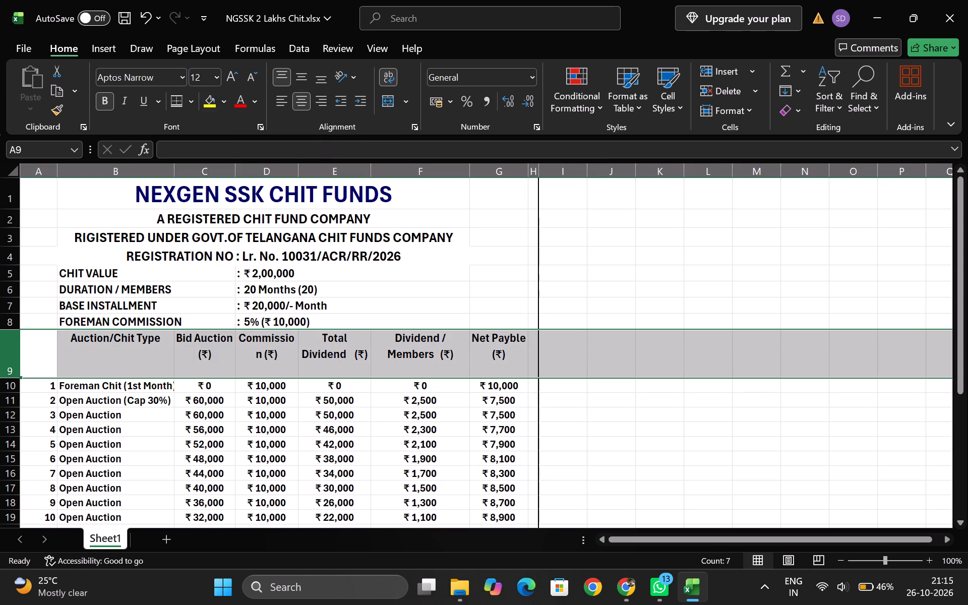
click(724, 319)
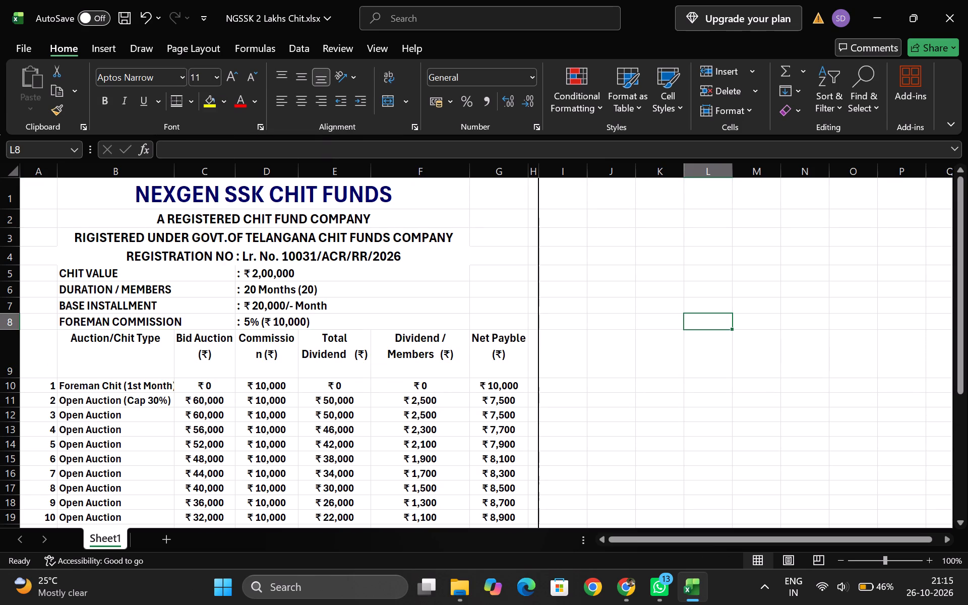
Widen the Net Payble column G to about 12.09 and narrow the adjacent empty column H to a thin sliver.
click(149, 344)
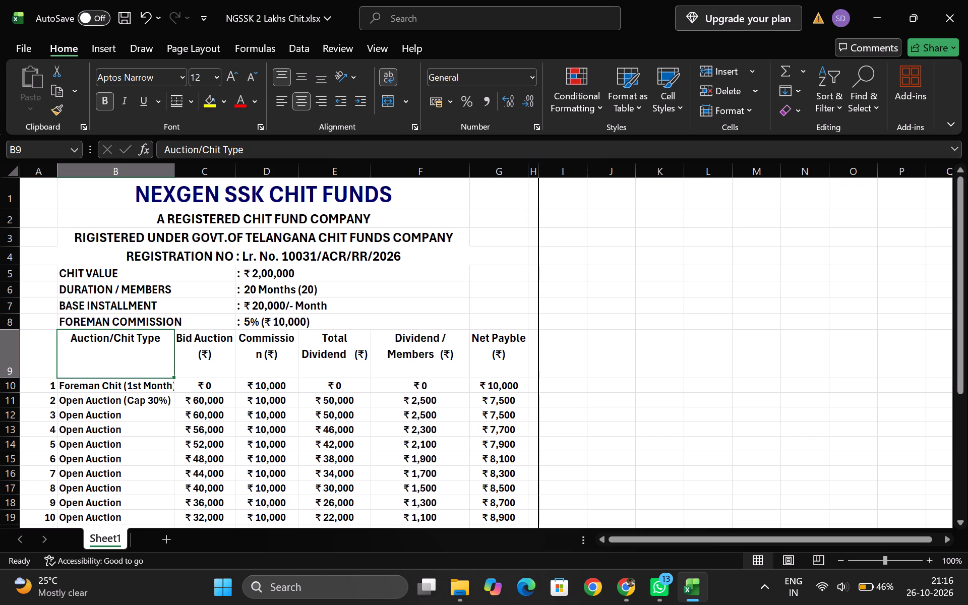
drag(528, 170, 533, 170)
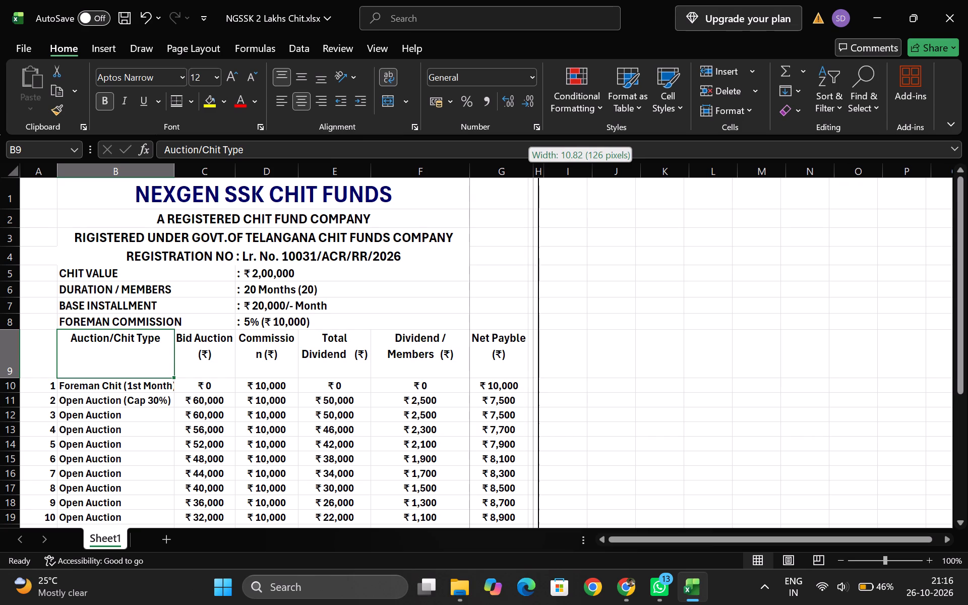
drag(533, 170, 538, 169)
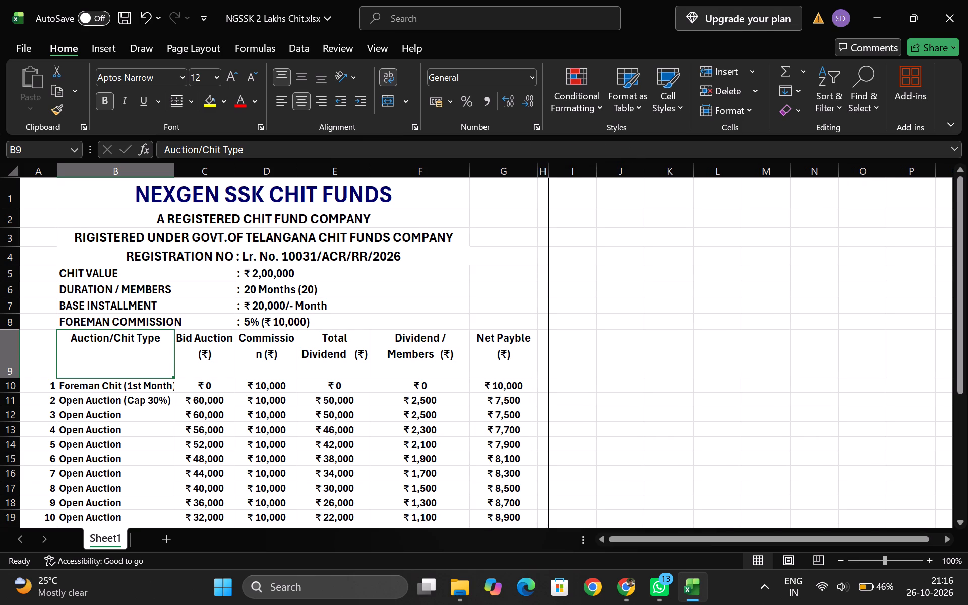
click(538, 169)
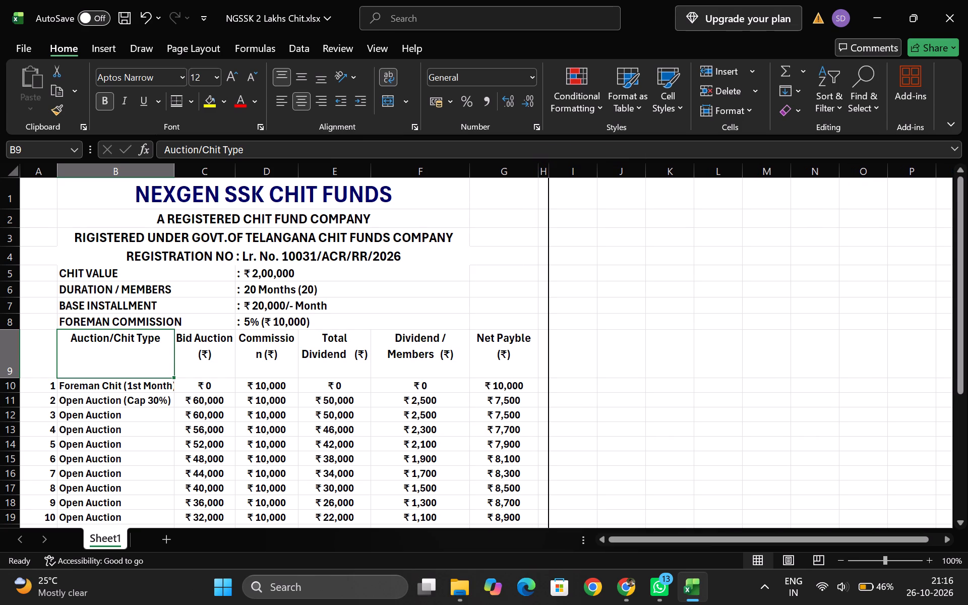
drag(549, 175, 544, 175)
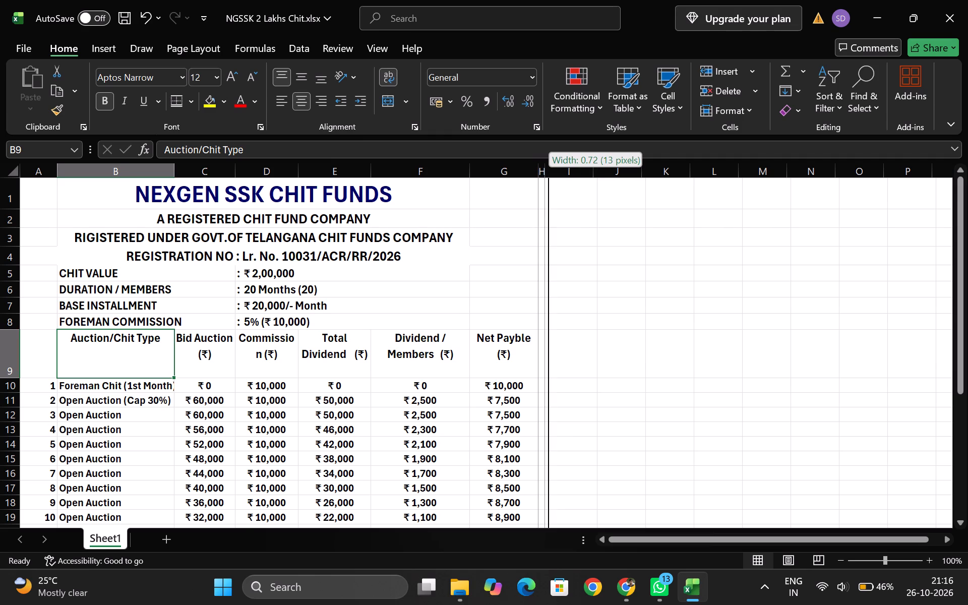
drag(544, 175, 538, 176)
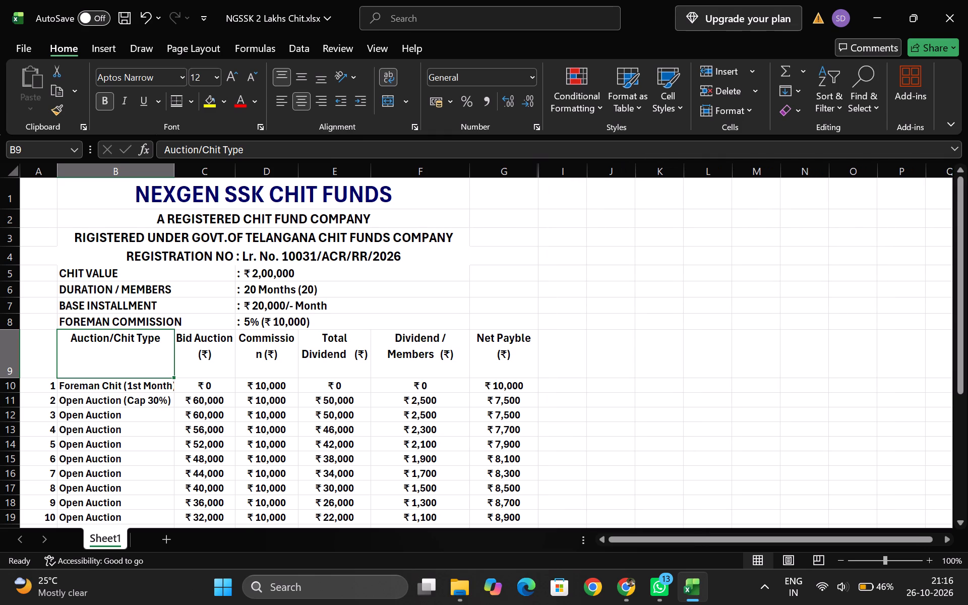
click(538, 176)
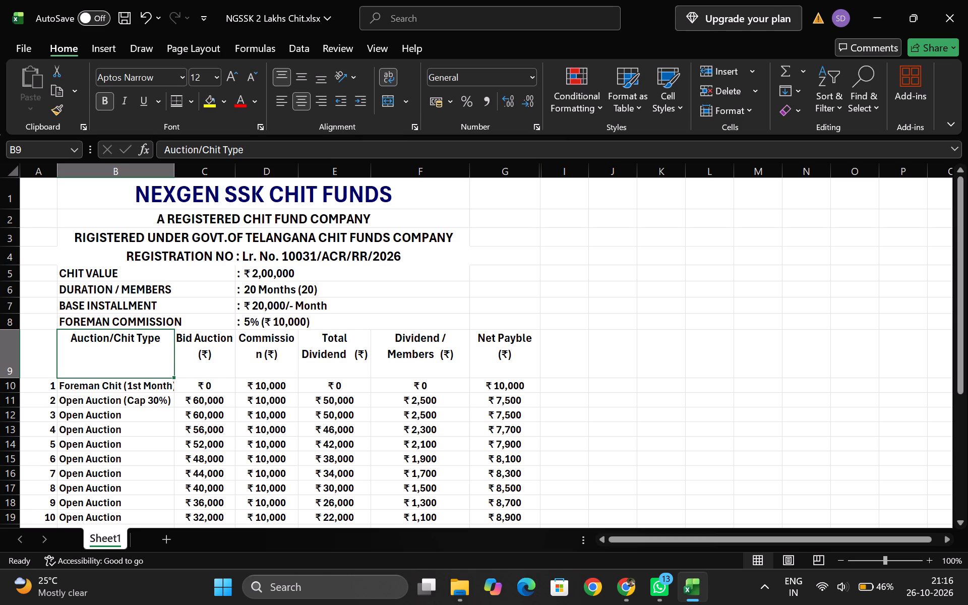
Reduce the height of header row 9 so it just fits the two-line headings.
click(11, 376)
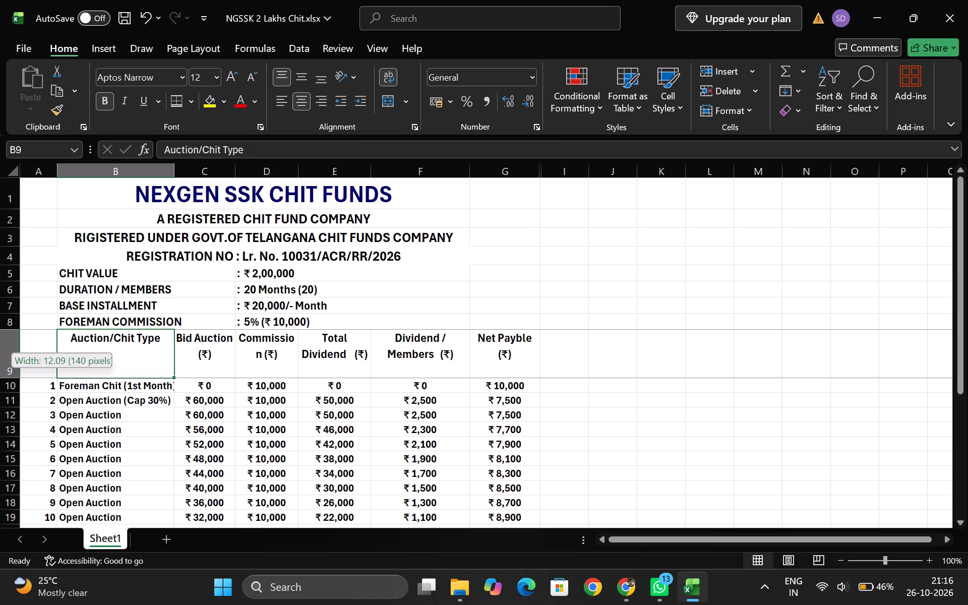
click(103, 360)
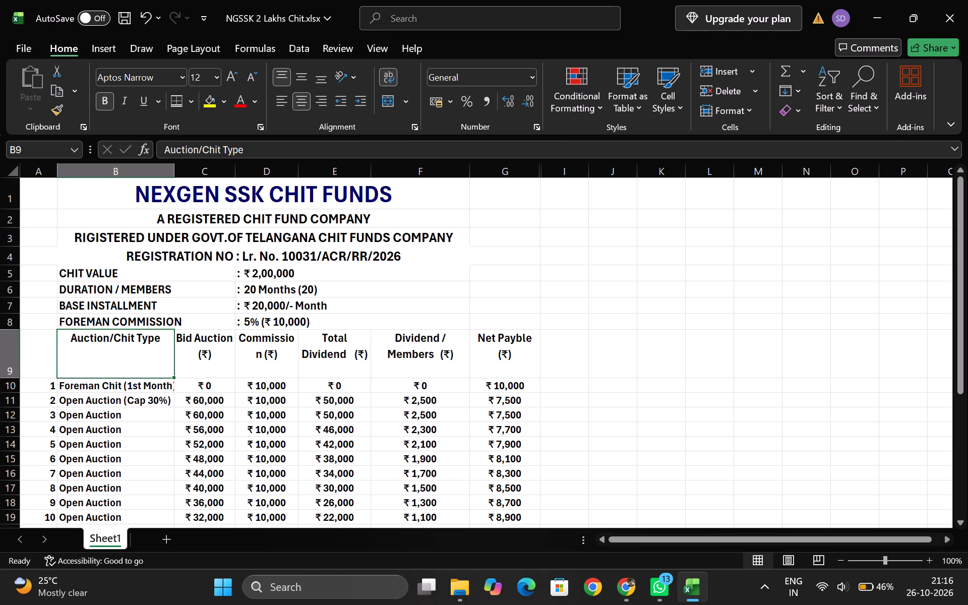
click(160, 337)
drag(10, 376, 15, 362)
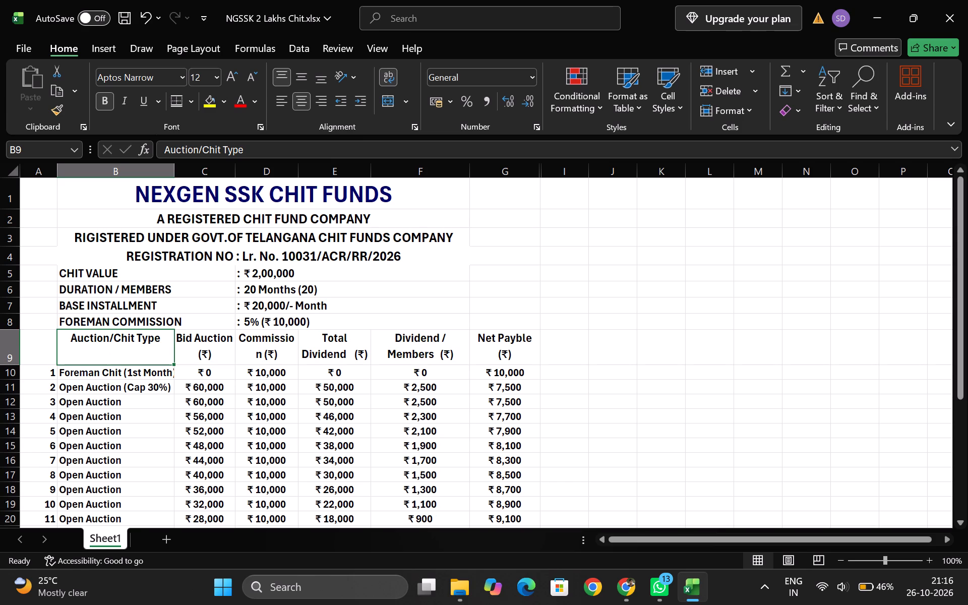
click(727, 407)
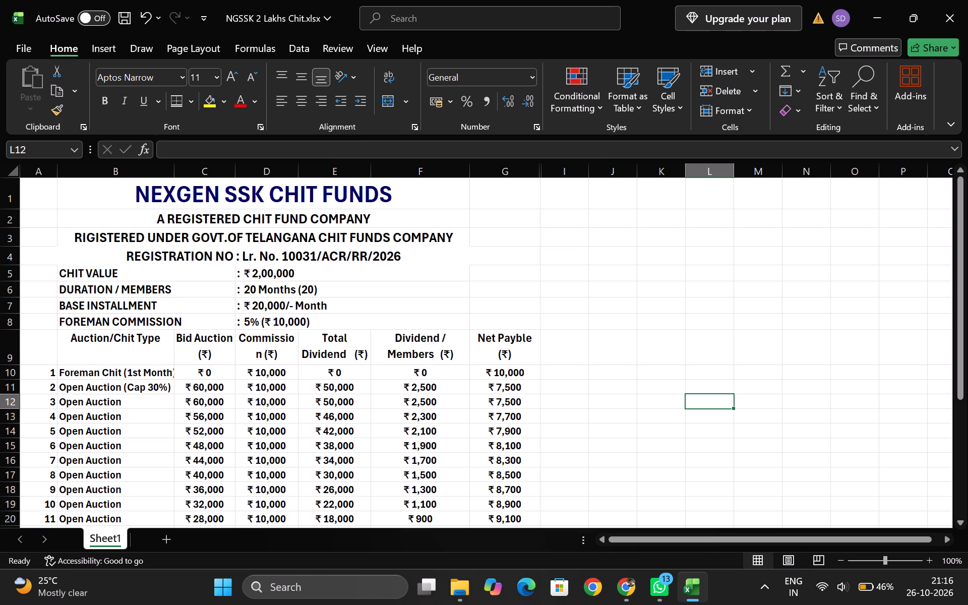
Widen column D so the word Commission in its heading fits on one line.
click(299, 171)
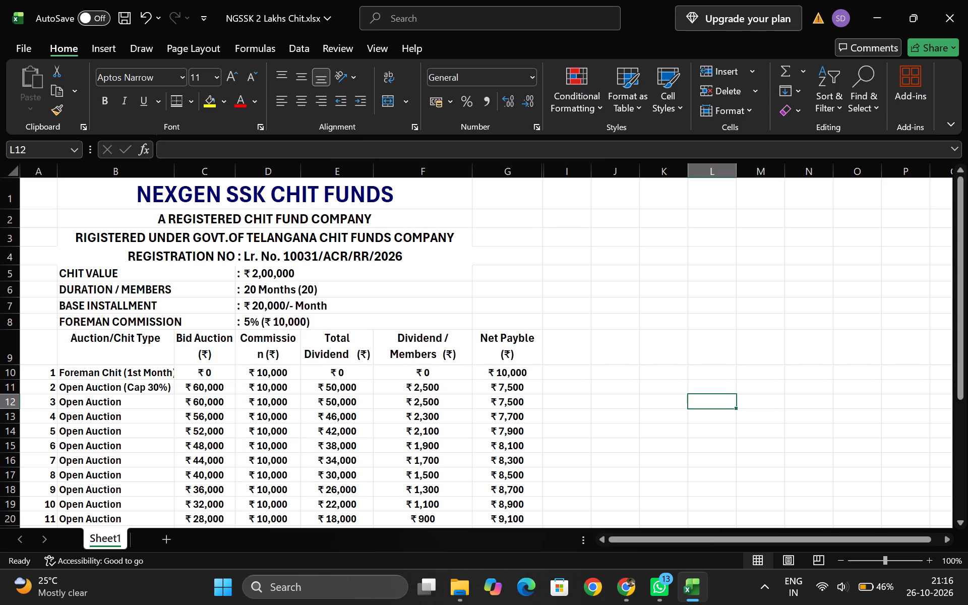
click(302, 170)
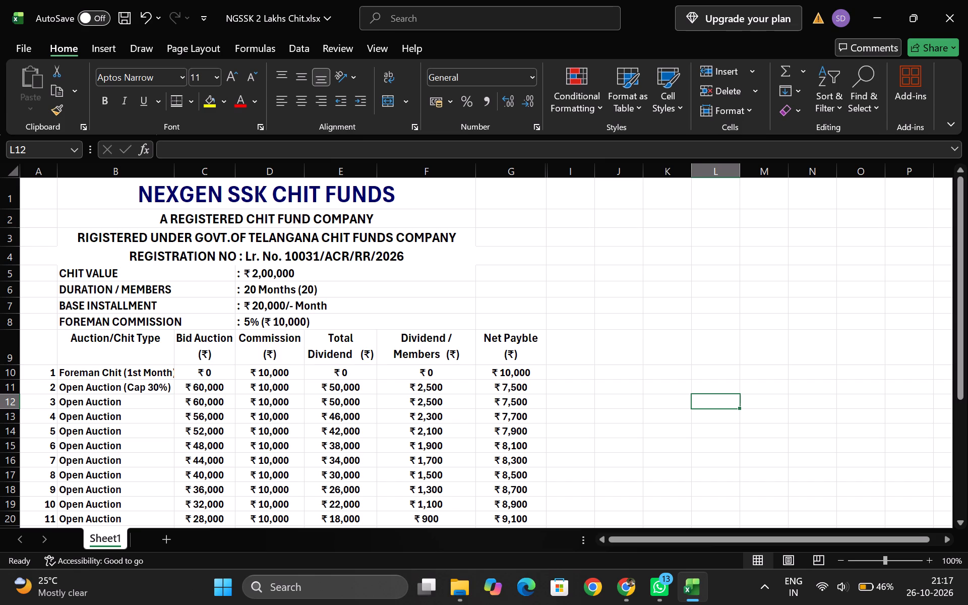
Enter the heading Month in the empty header cell A9.
click(43, 352)
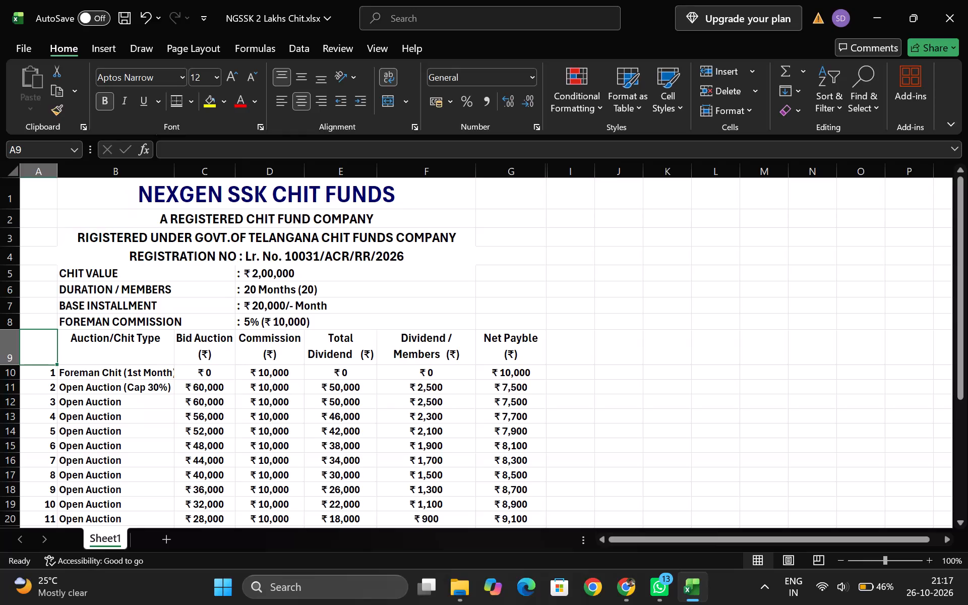
click(35, 348)
key(m)
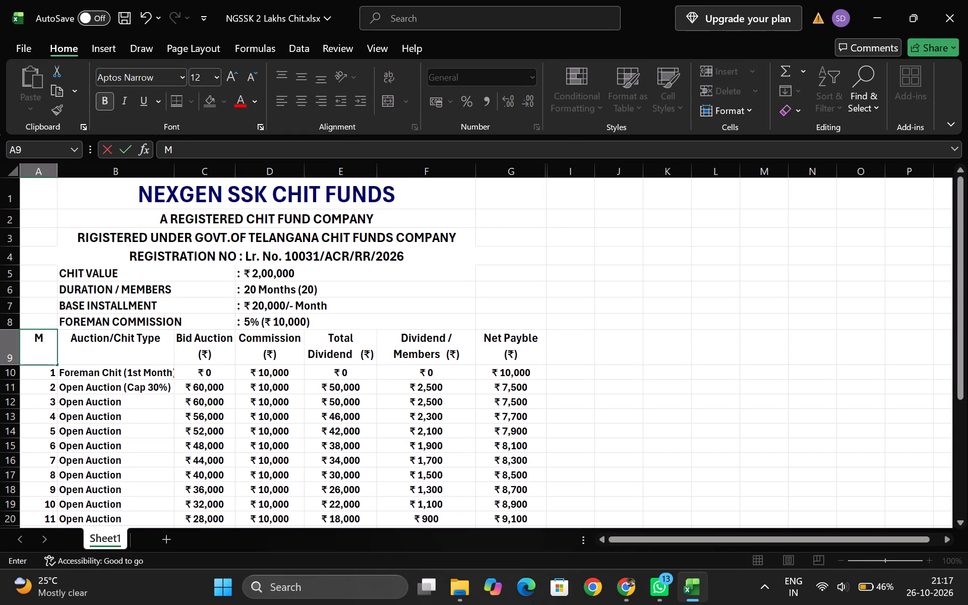
key(Tab)
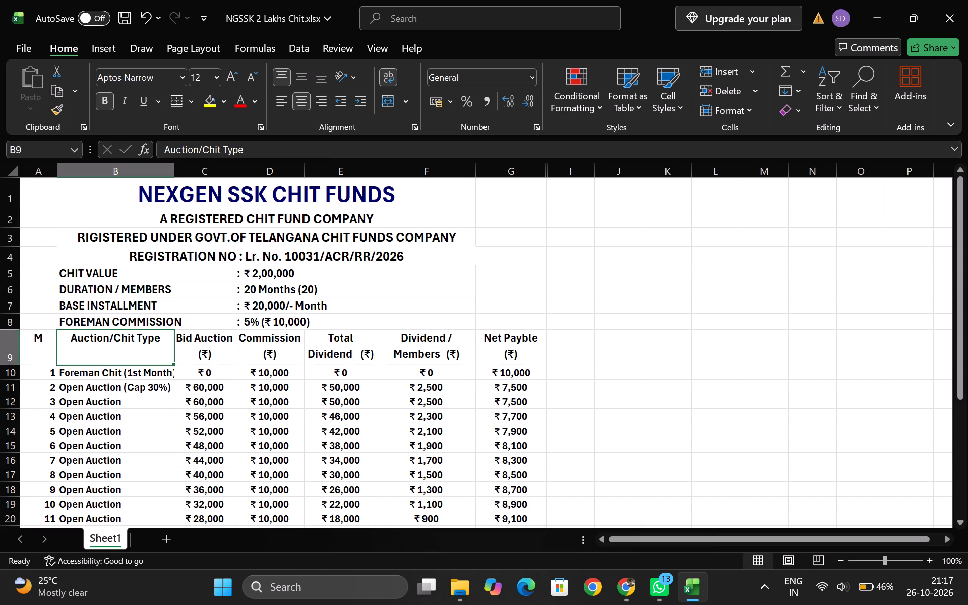
click(41, 354)
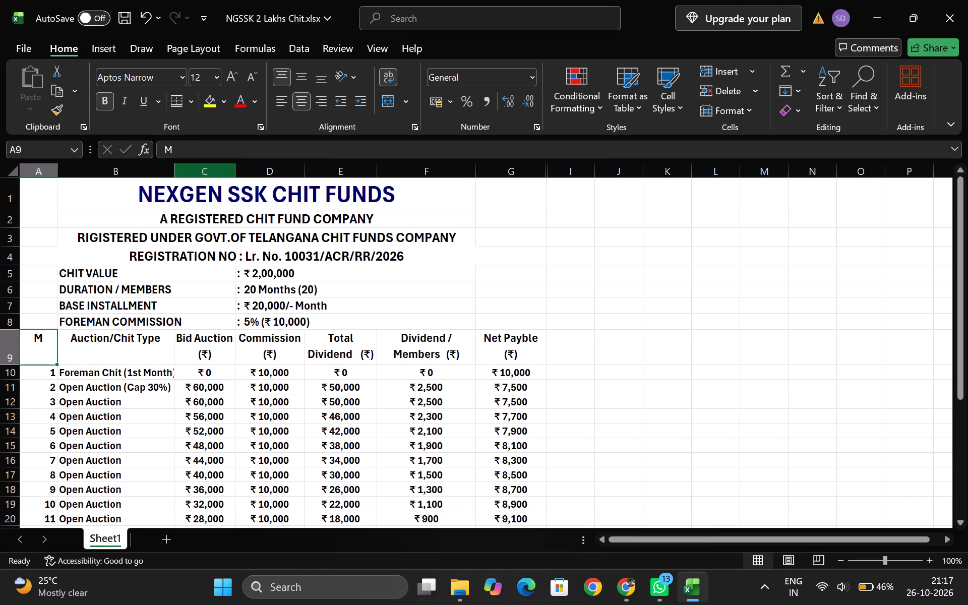
click(193, 147)
text(ON)
key(BackSpace)
key(BackSpace)
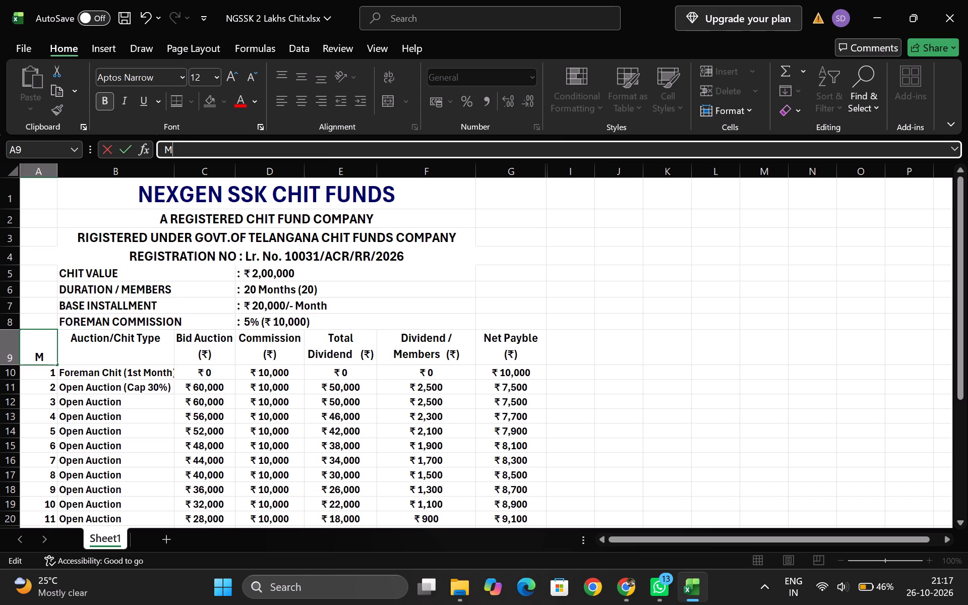
text(onth)
key(Return)
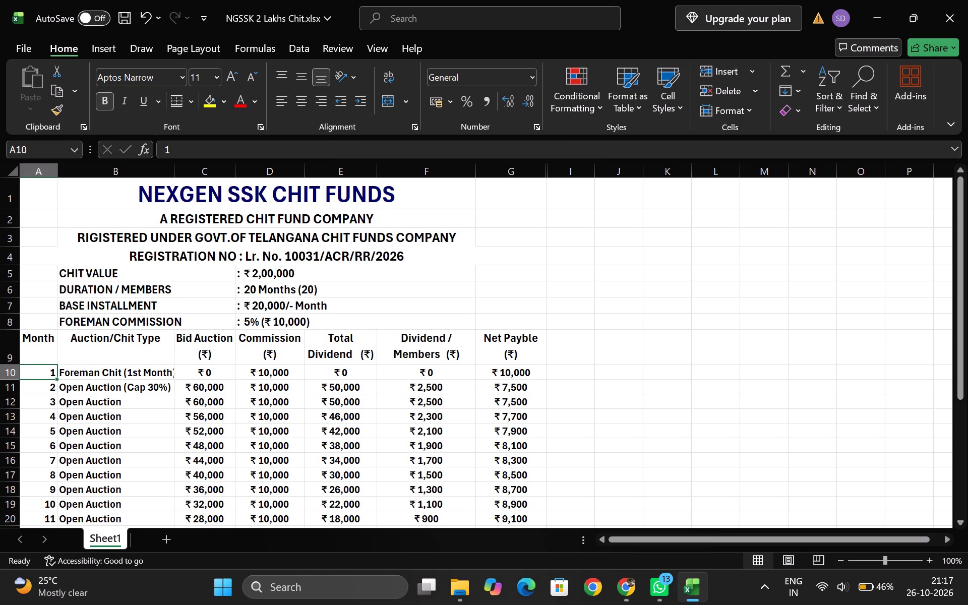
click(35, 193)
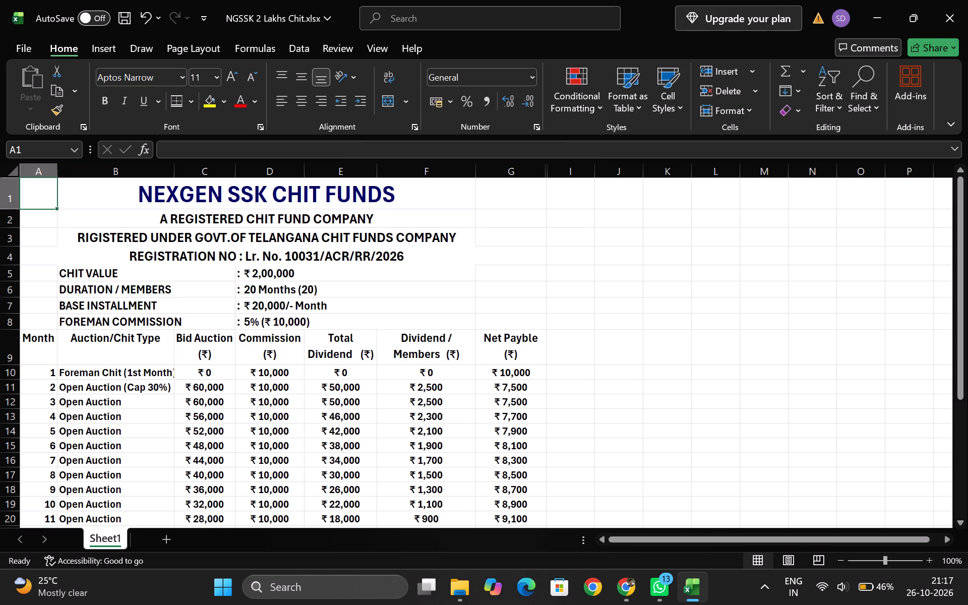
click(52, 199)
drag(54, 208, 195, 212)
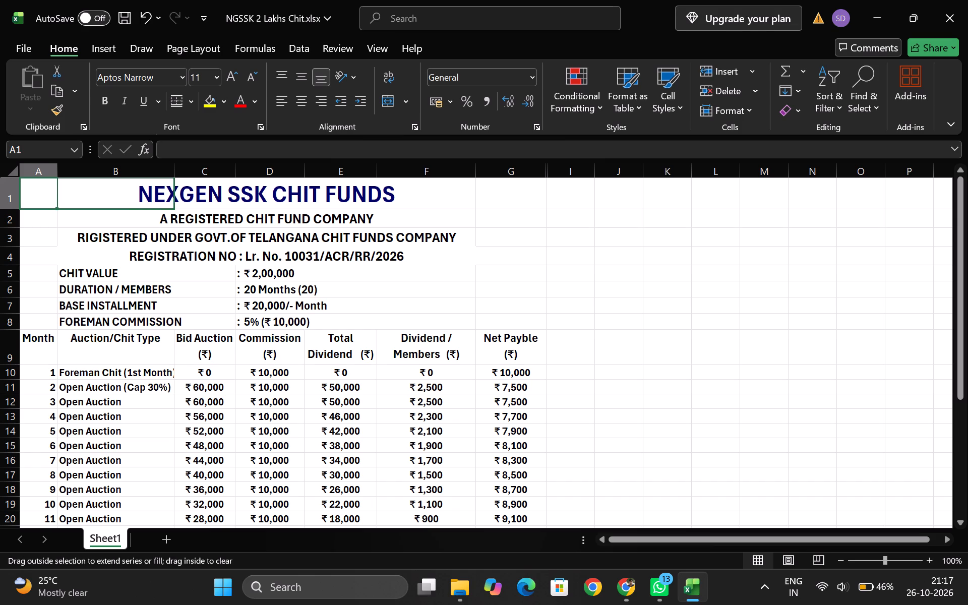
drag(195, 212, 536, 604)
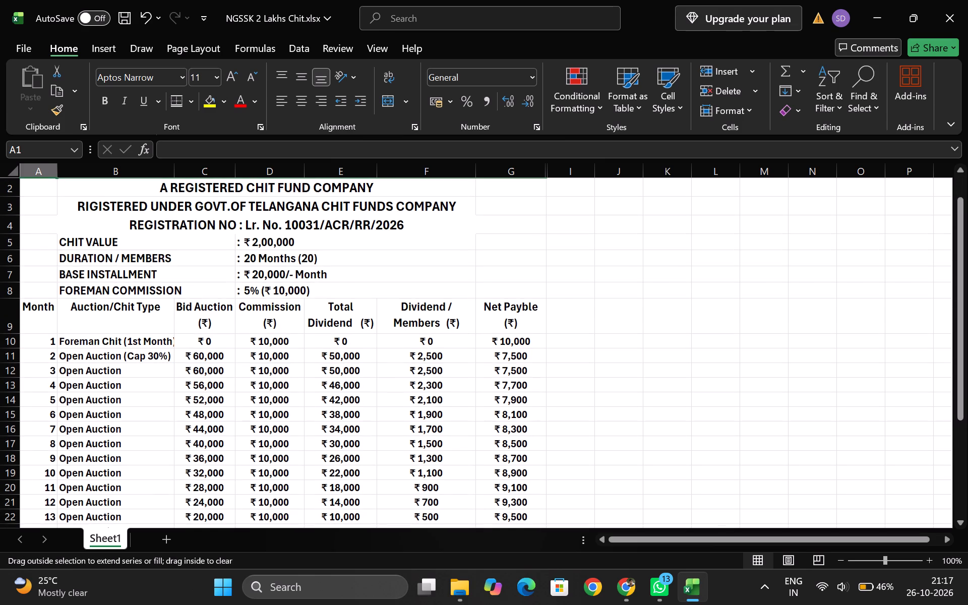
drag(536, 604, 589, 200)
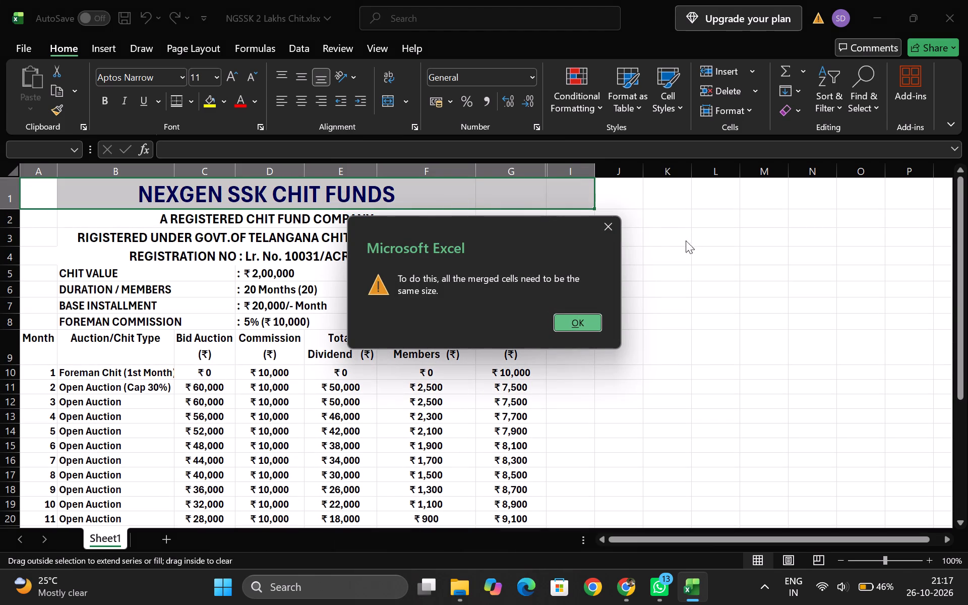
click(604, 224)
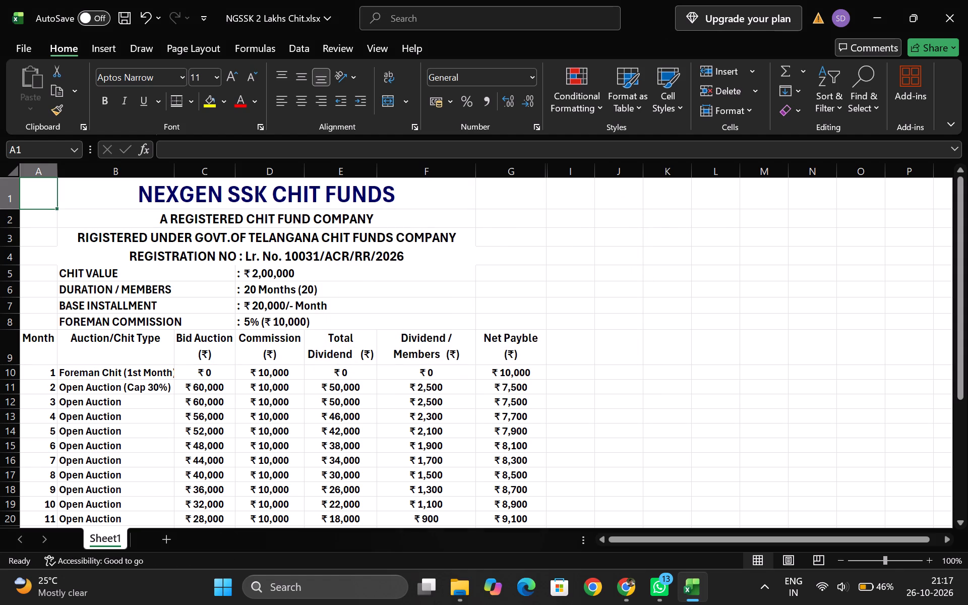
Apply thick outside borders around the whole sheet content, range A1:G32, from the title through the rows below the totals.
key(shift+Right)
key(shift+Right)
key(shift+Down)
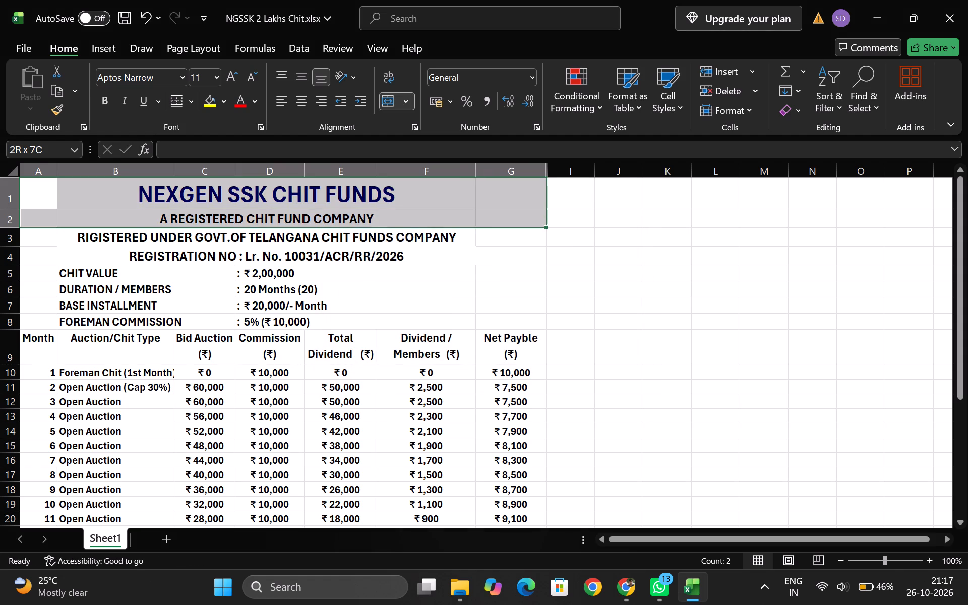
key(shift+Down)
key(shift+Down)
key(shift+Down)
key(shift+Down)
key(shift+Down)
key(shift+Down)
key(shift+Down)
key(shift+Down)
key(shift+Down)
key(shift+Down)
key(shift+Down)
key(shift+Down)
key(shift+Down)
key(shift+Down)
key(shift+Down)
key(shift+Down)
key(shift+Down)
key(shift+Down)
key(shift+Down)
key(shift+Down)
key(shift+Down)
key(shift+Down)
key(shift+Down)
key(shift+Down)
key(shift+Down)
key(shift+Down)
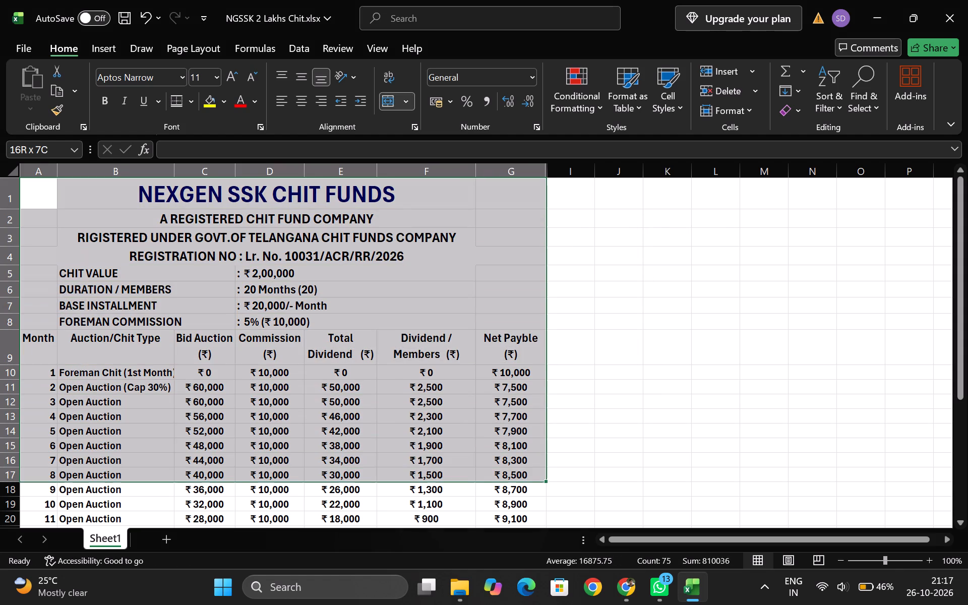
key(shift+Down)
key(shift+Down)
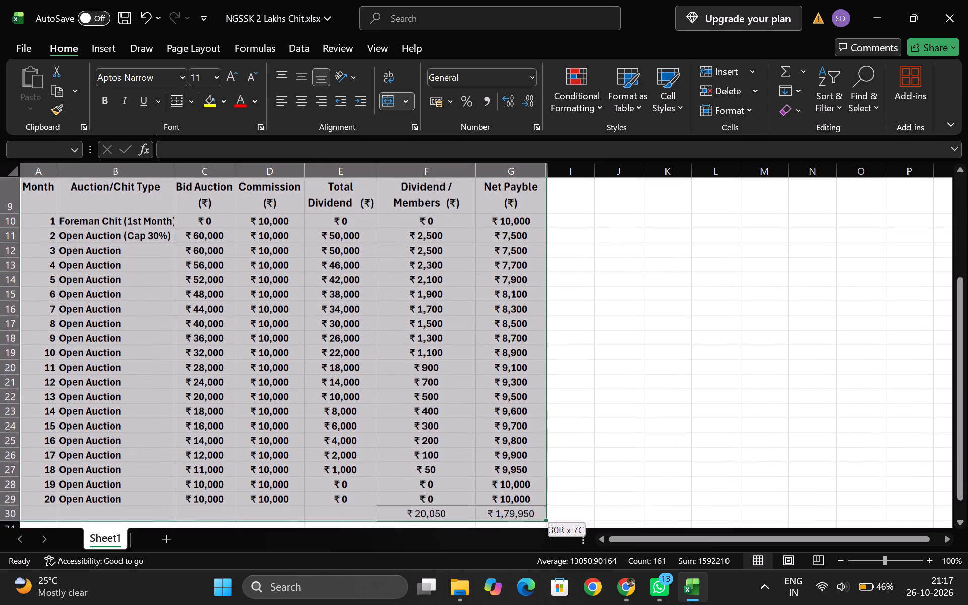
key(shift+Down)
key(shift+Down)
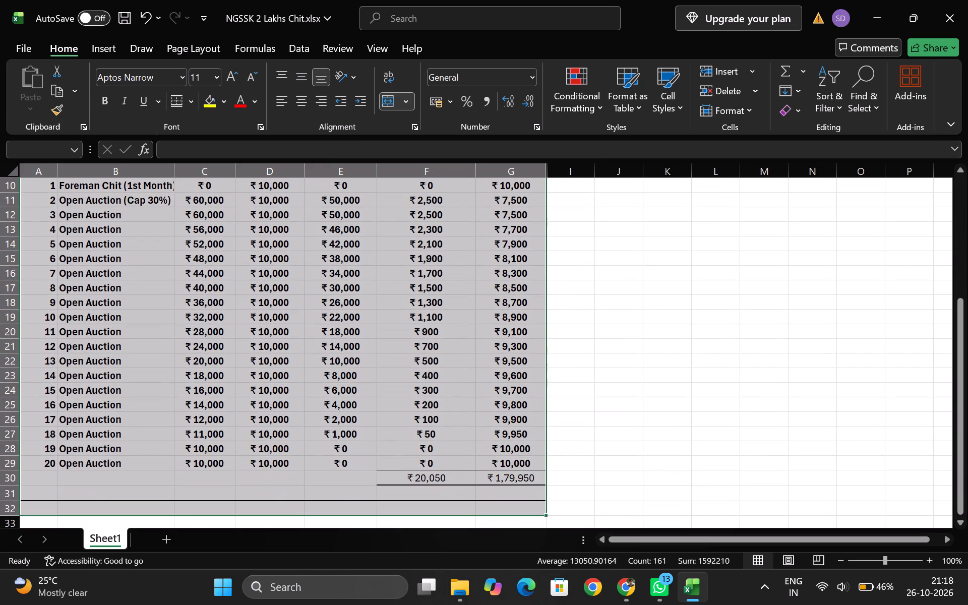
click(192, 101)
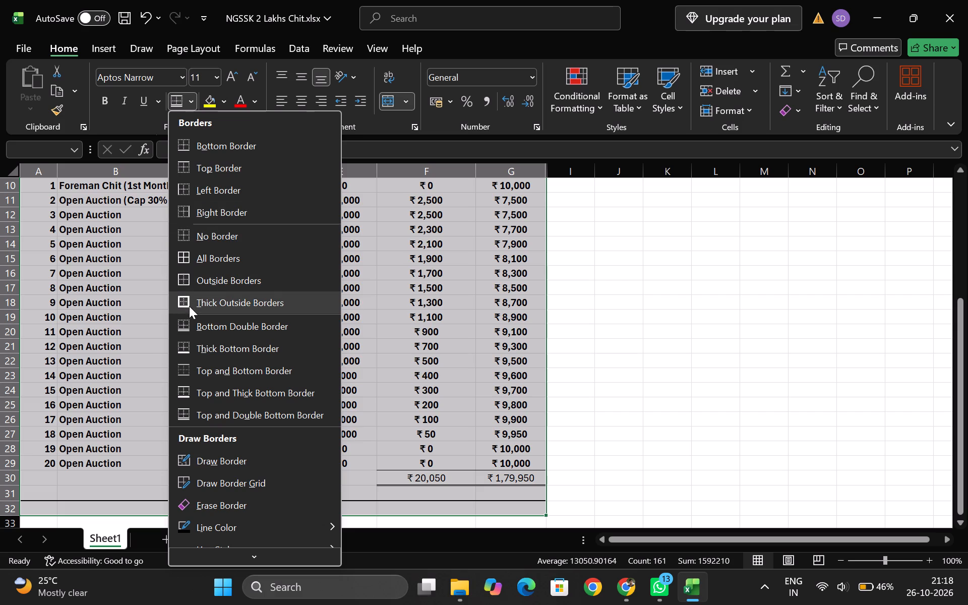
click(208, 304)
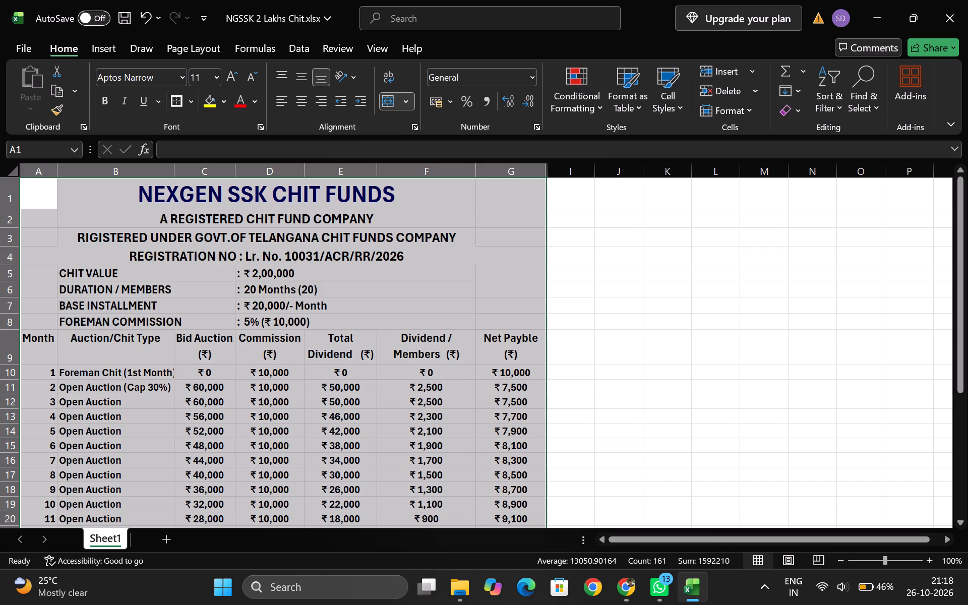
Open the print settings and check the list of available printers.
key(ctrl+p)
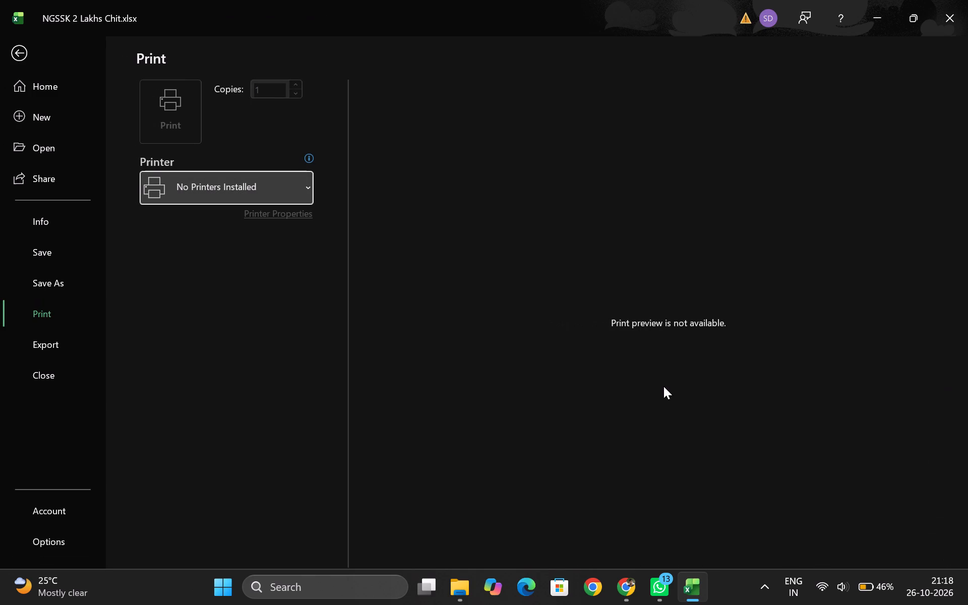
click(301, 186)
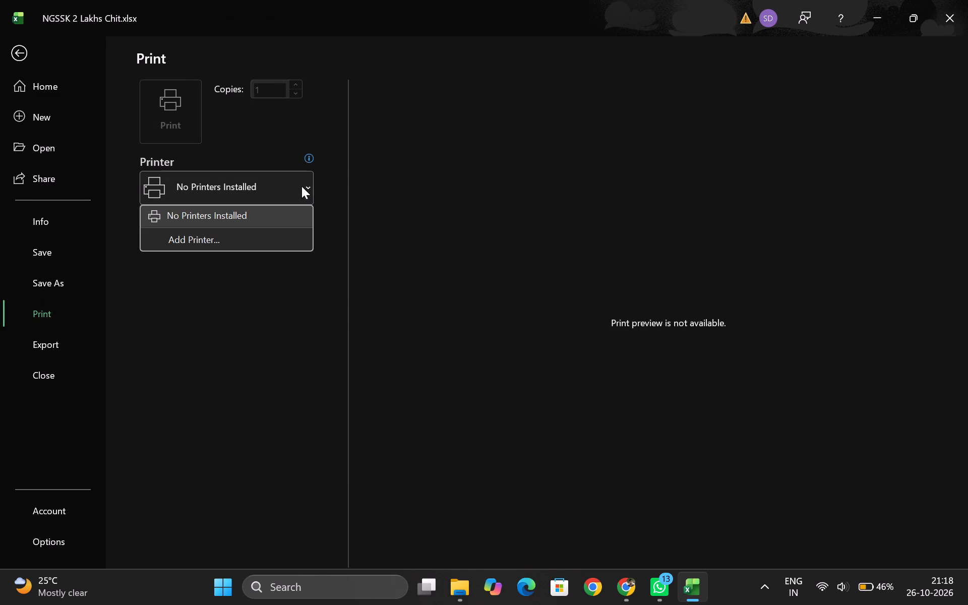
click(301, 186)
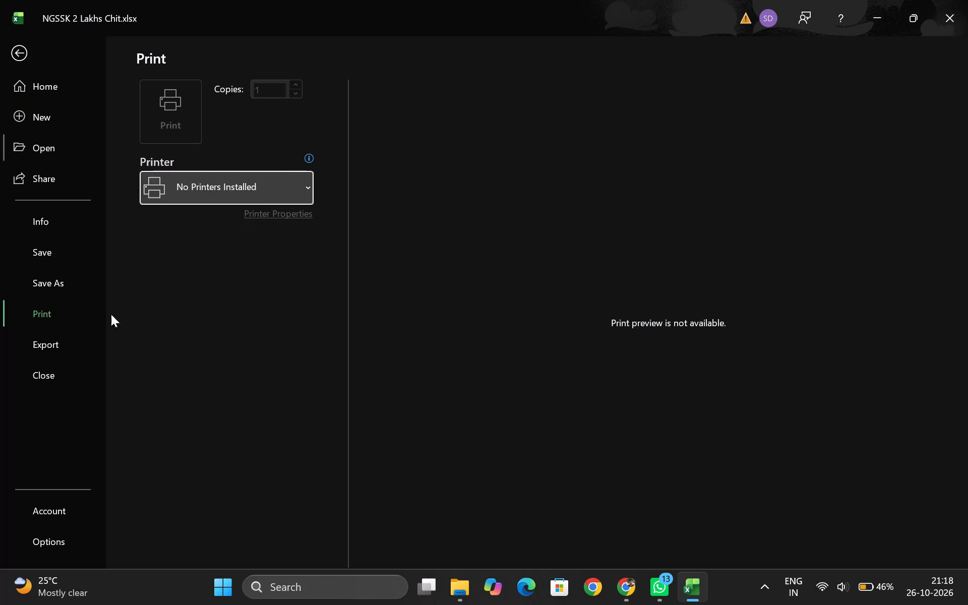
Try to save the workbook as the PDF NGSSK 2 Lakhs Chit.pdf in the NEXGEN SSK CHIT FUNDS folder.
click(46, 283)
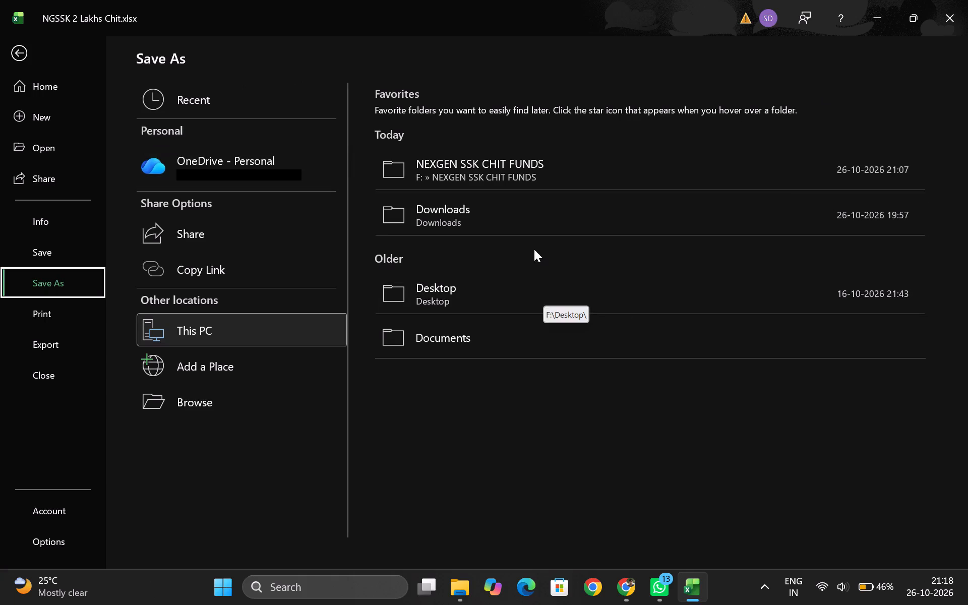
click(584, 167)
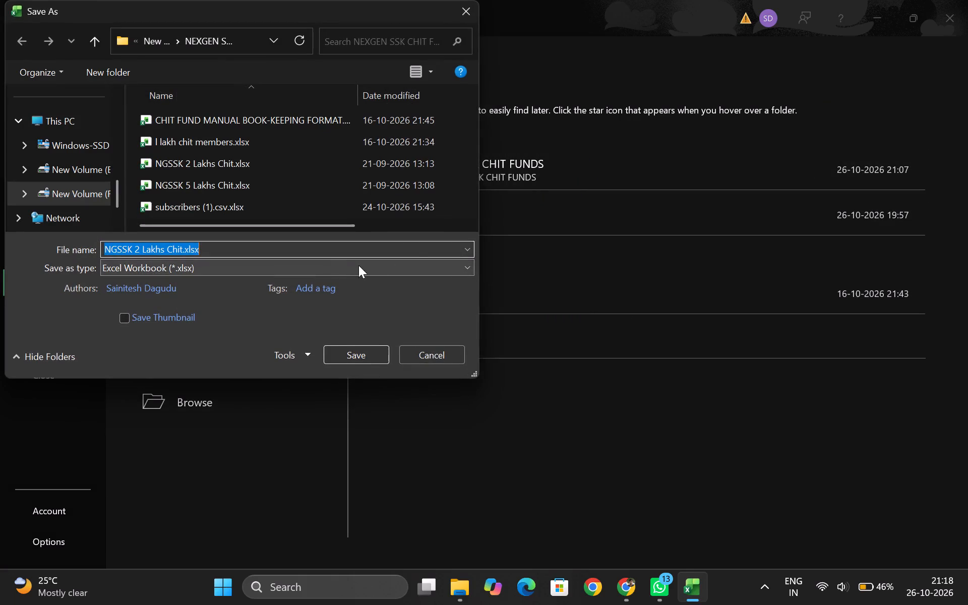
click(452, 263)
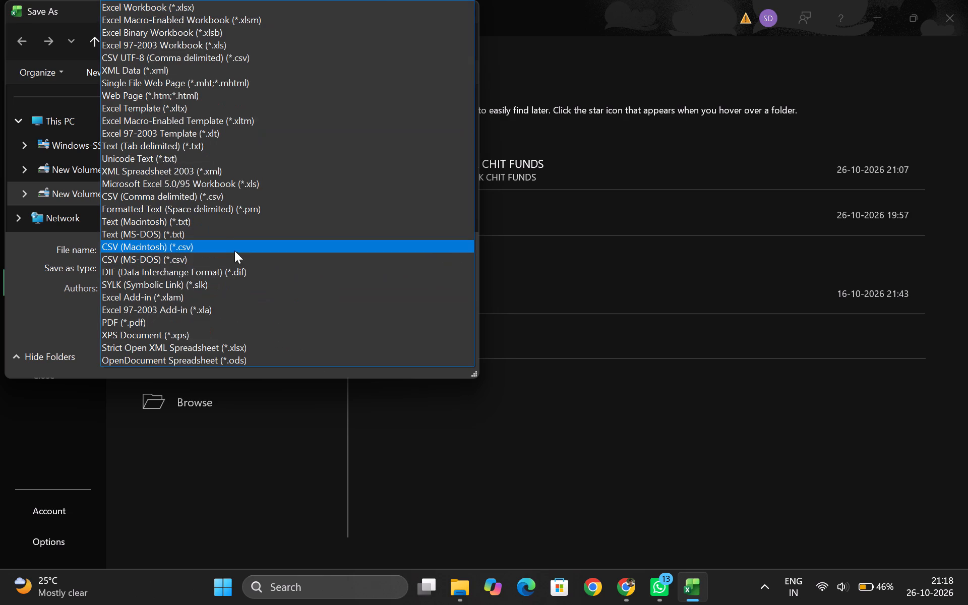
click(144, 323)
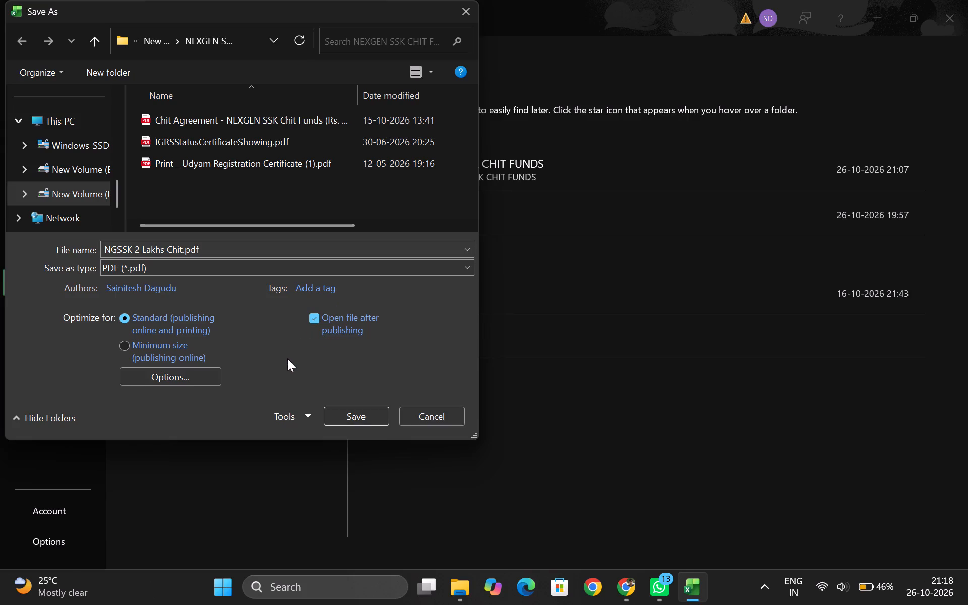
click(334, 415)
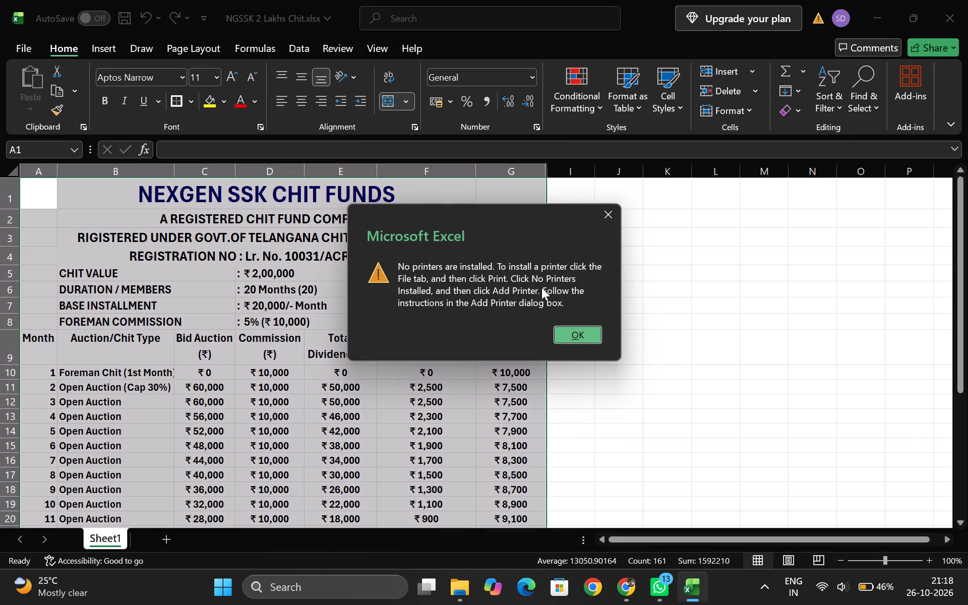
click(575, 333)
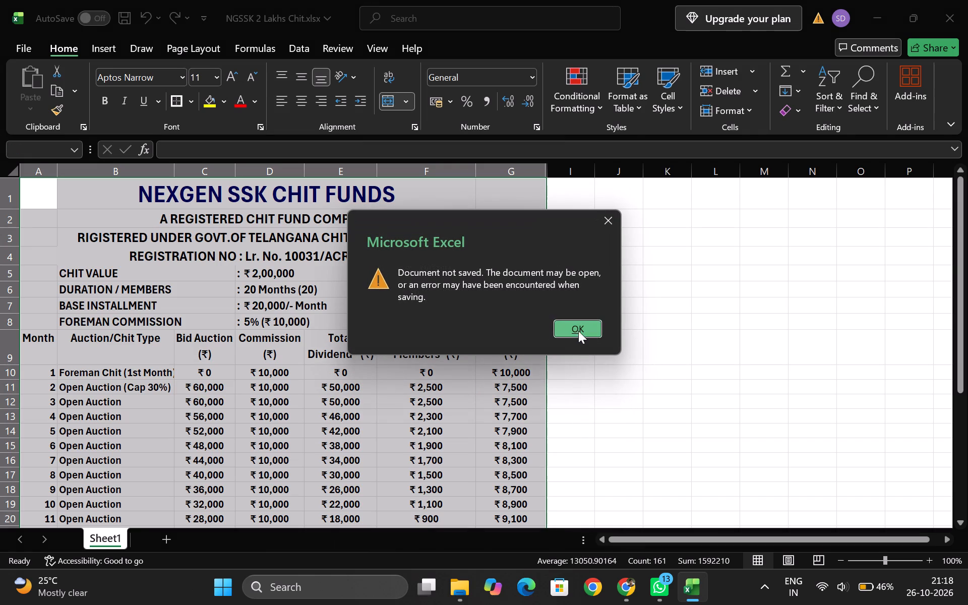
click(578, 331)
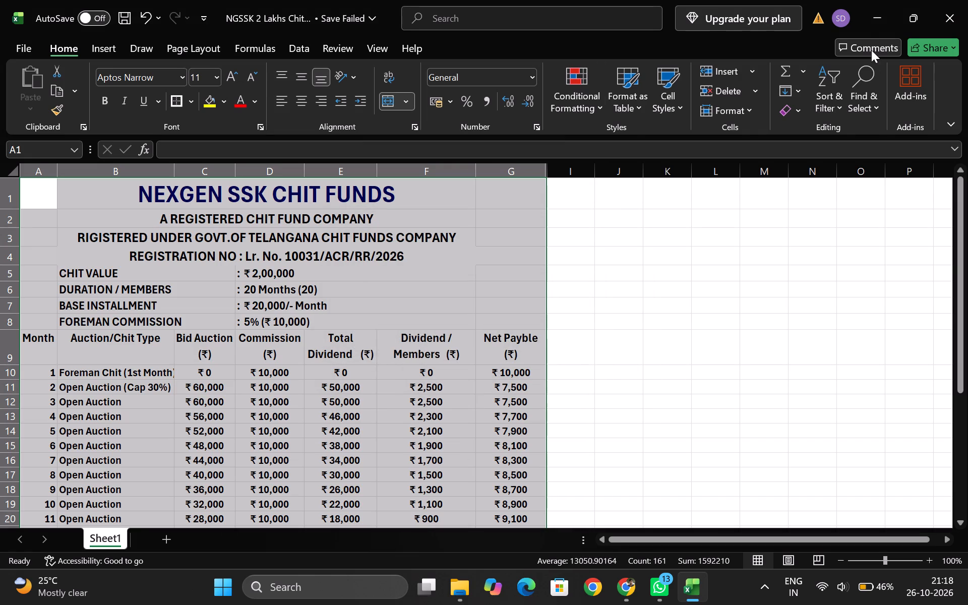
Switch to File Explorer, check the NEXGEN SSK CHIT FUNDS folder on drive F for the exported PDF, and return to the Excel workbook.
click(877, 17)
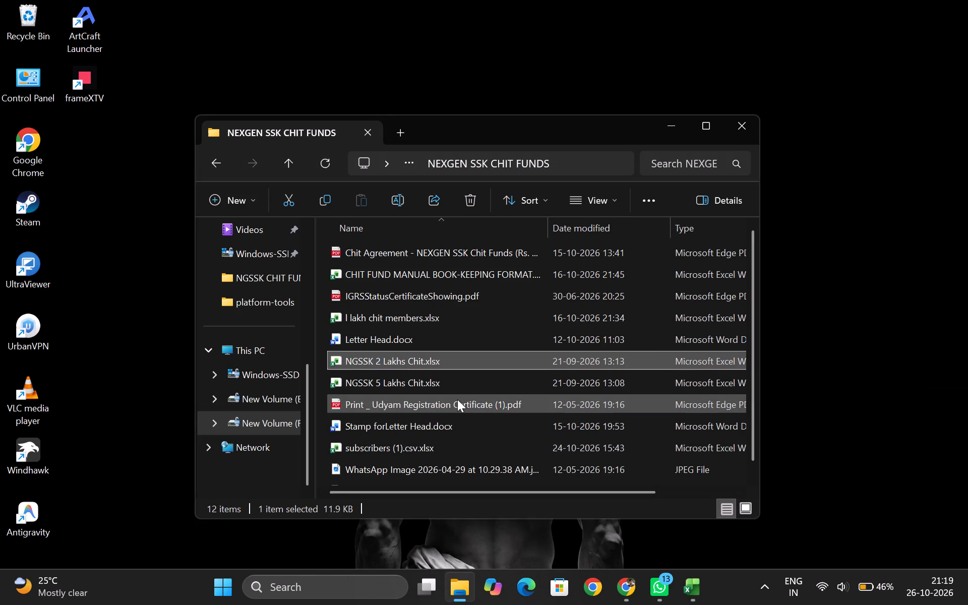
scroll(472, 384, down, 7)
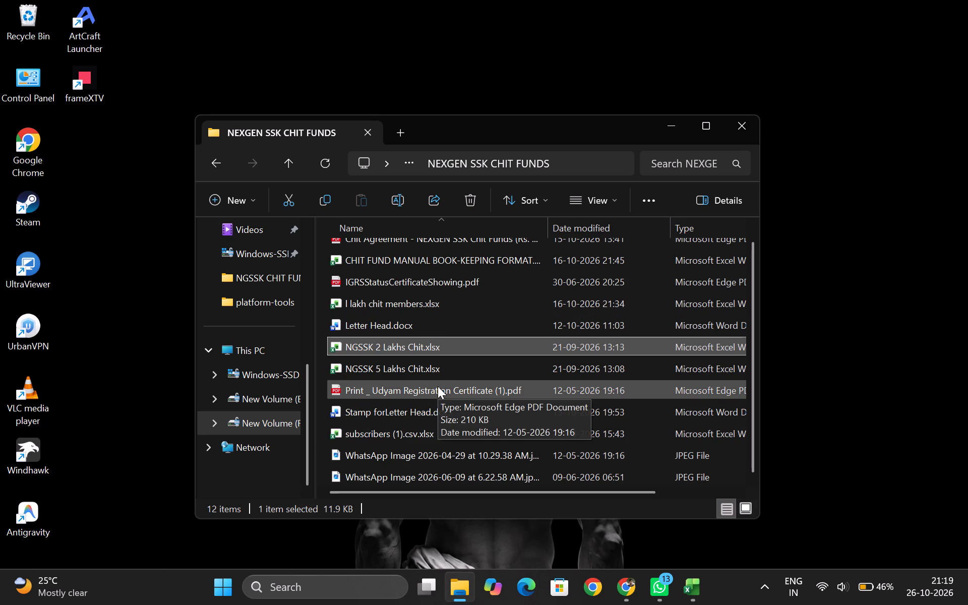
scroll(438, 386, up, 1)
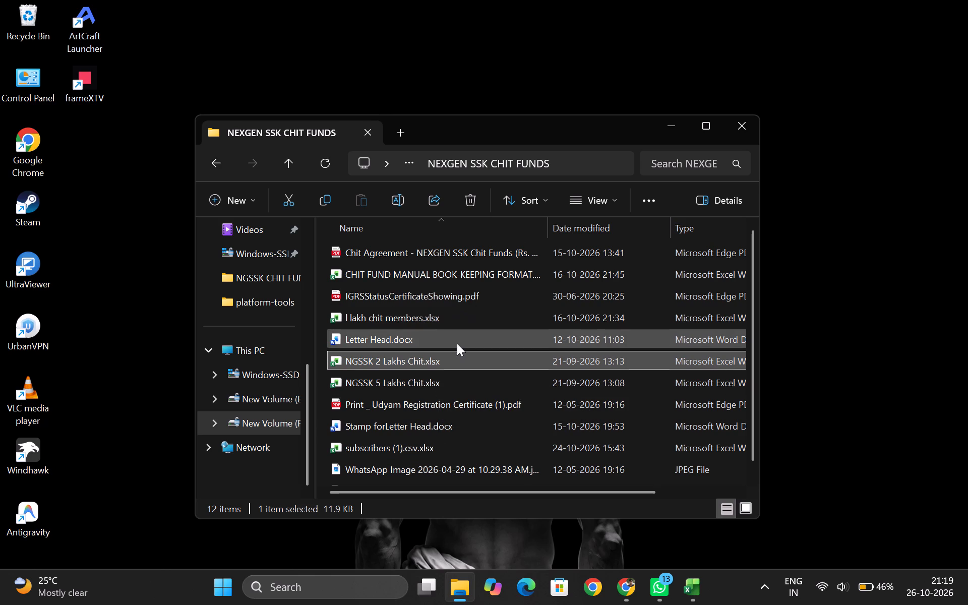
scroll(457, 347, down, 5)
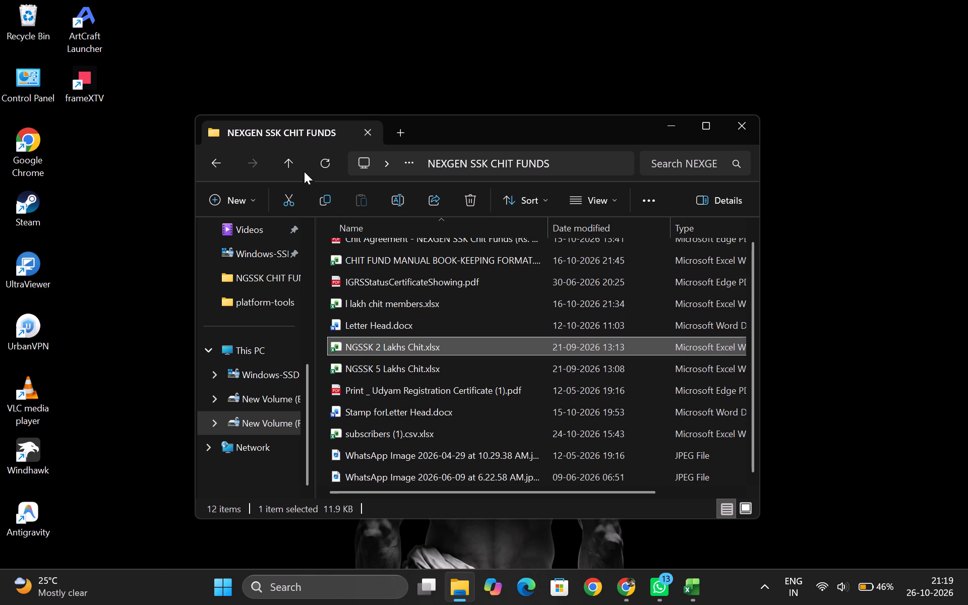
click(293, 160)
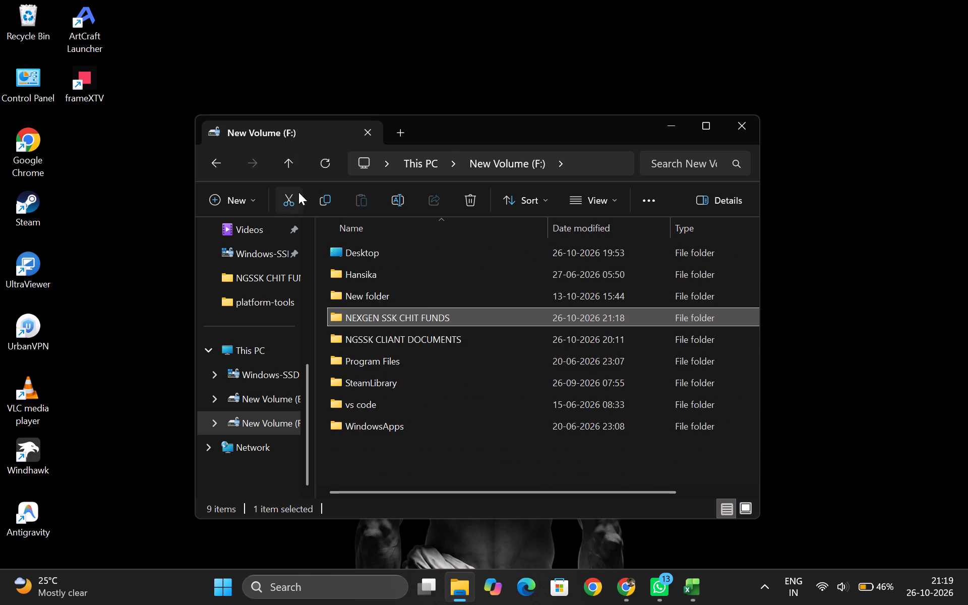
double_click(485, 317)
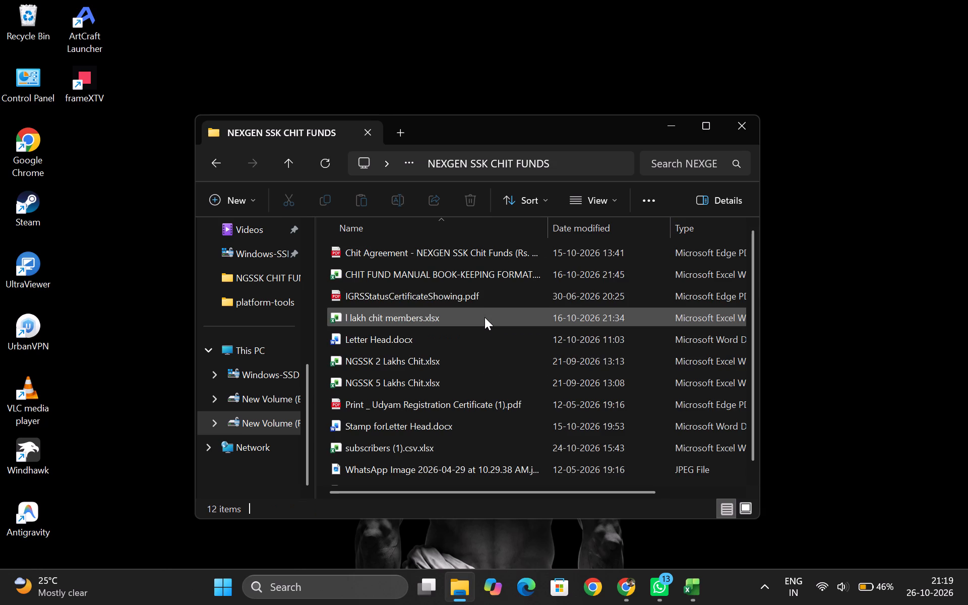
click(676, 122)
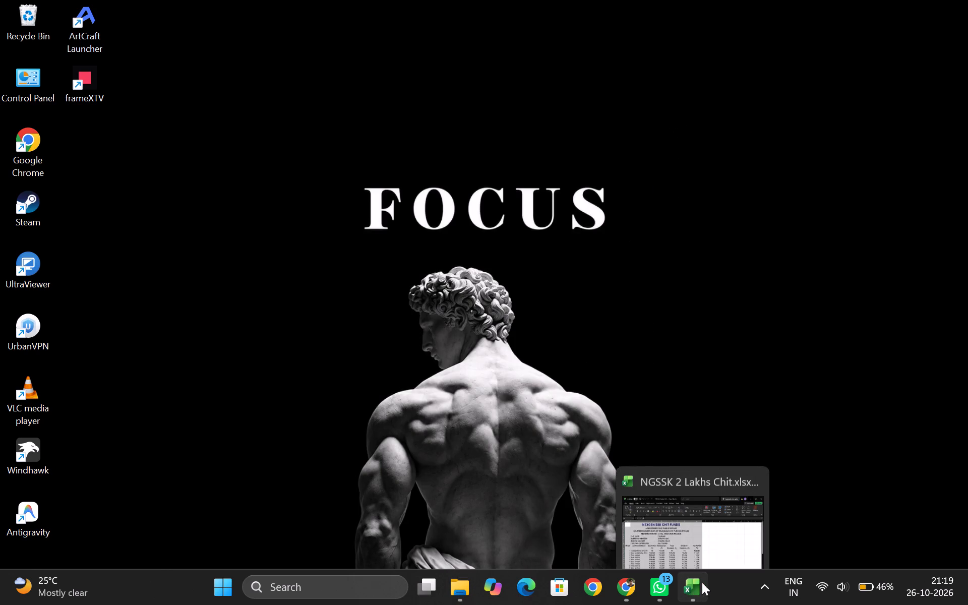
click(692, 582)
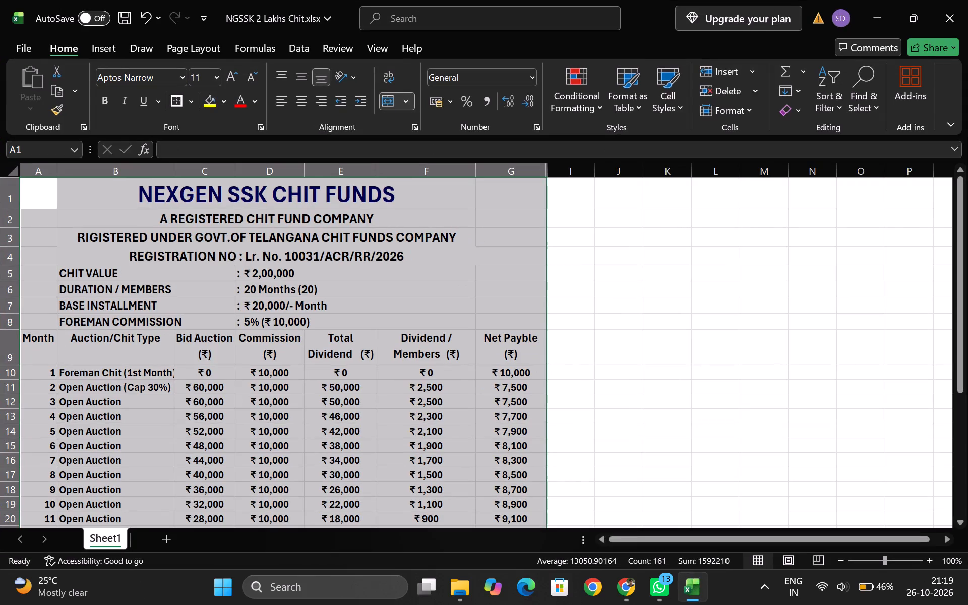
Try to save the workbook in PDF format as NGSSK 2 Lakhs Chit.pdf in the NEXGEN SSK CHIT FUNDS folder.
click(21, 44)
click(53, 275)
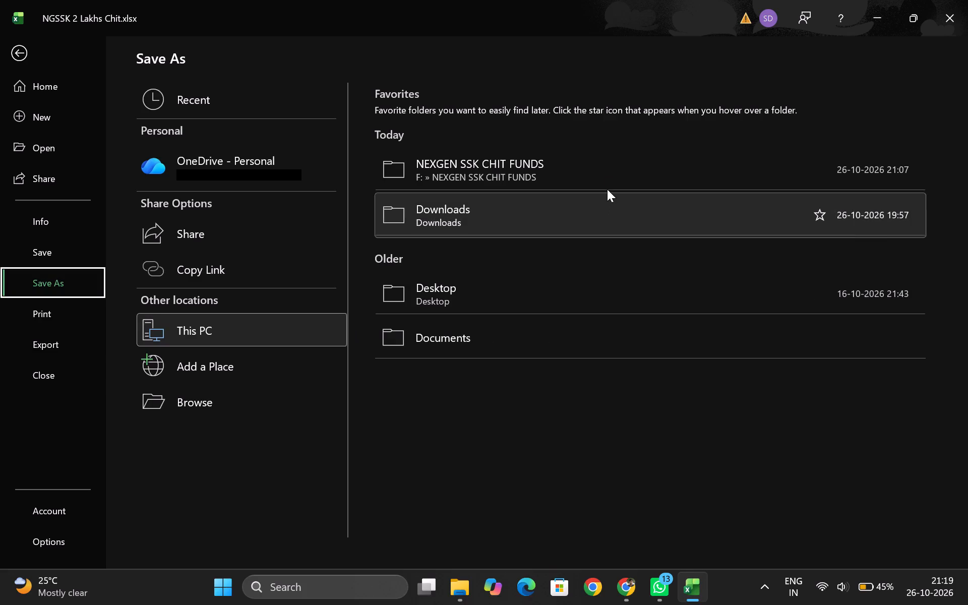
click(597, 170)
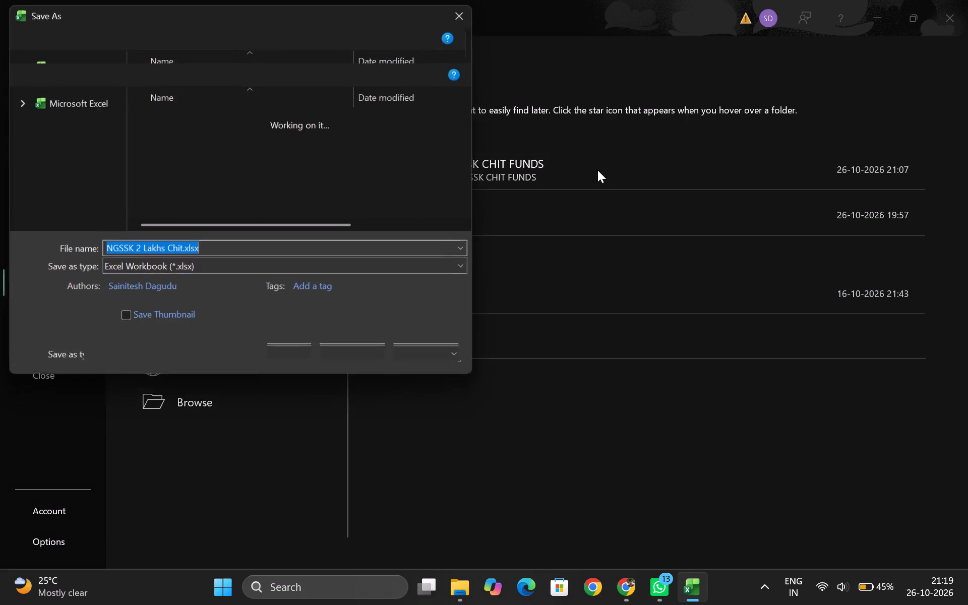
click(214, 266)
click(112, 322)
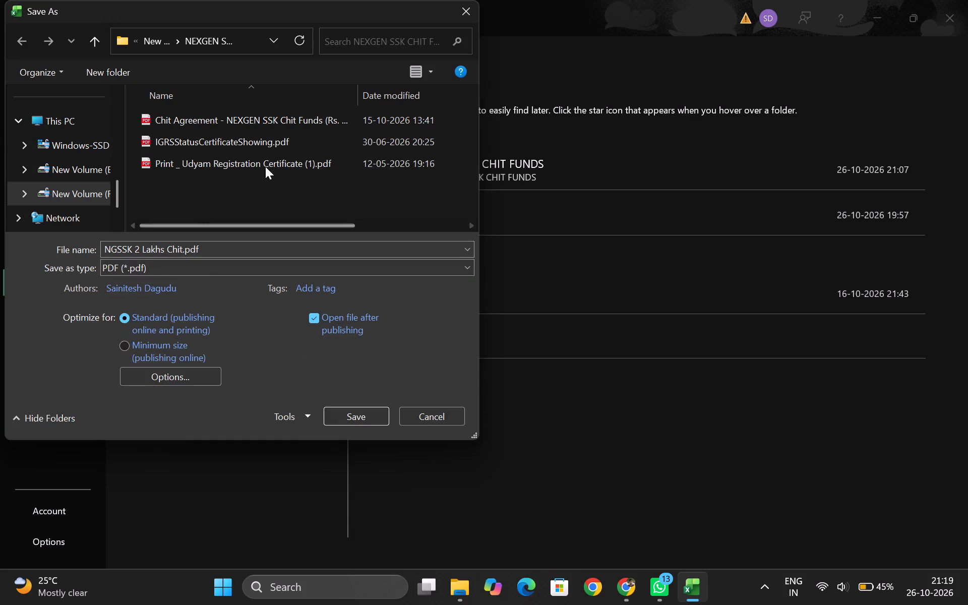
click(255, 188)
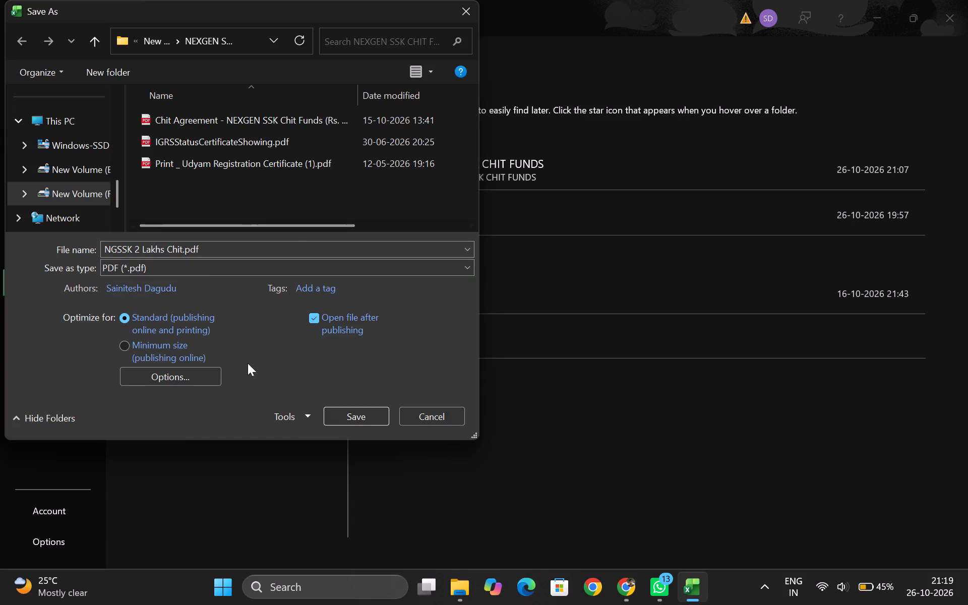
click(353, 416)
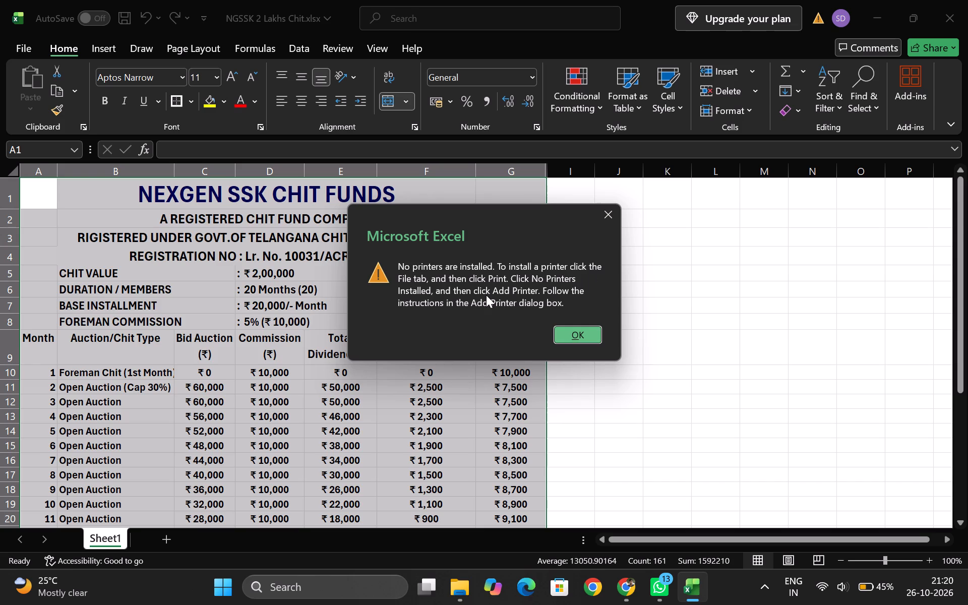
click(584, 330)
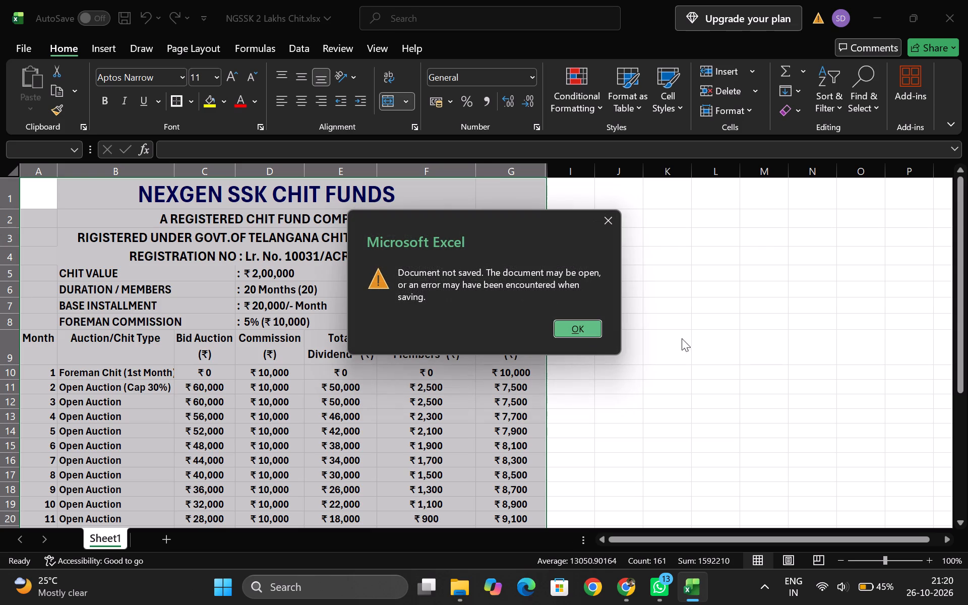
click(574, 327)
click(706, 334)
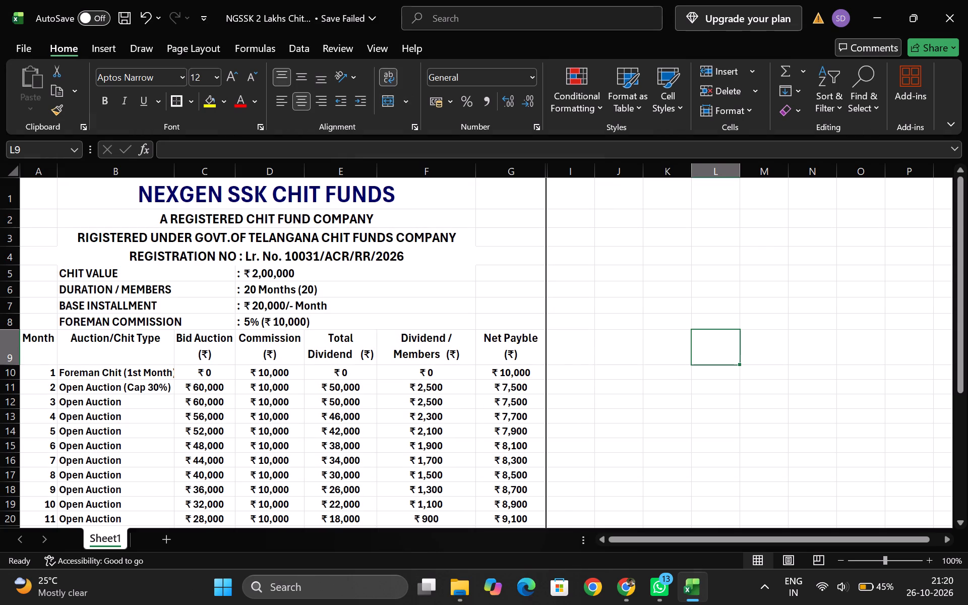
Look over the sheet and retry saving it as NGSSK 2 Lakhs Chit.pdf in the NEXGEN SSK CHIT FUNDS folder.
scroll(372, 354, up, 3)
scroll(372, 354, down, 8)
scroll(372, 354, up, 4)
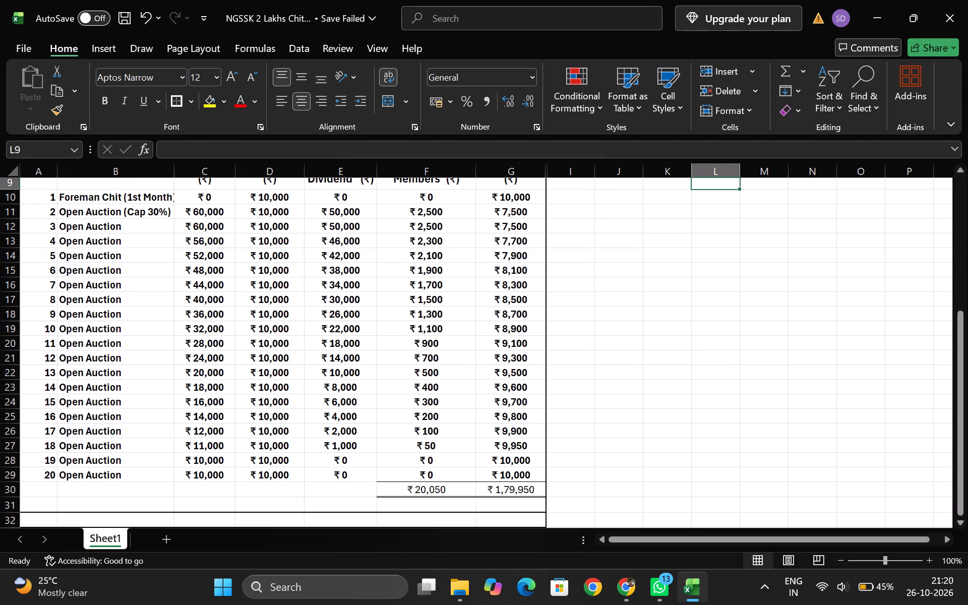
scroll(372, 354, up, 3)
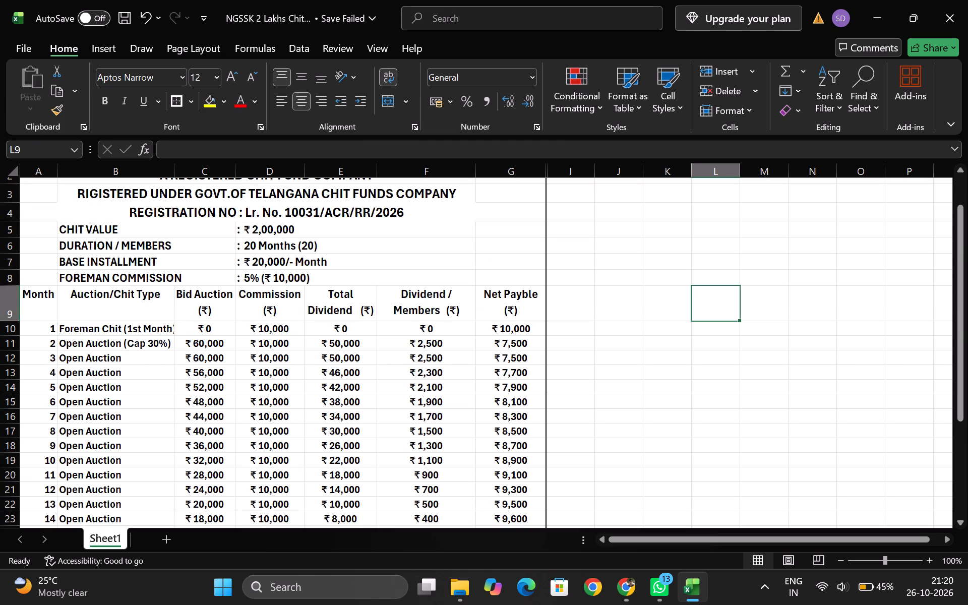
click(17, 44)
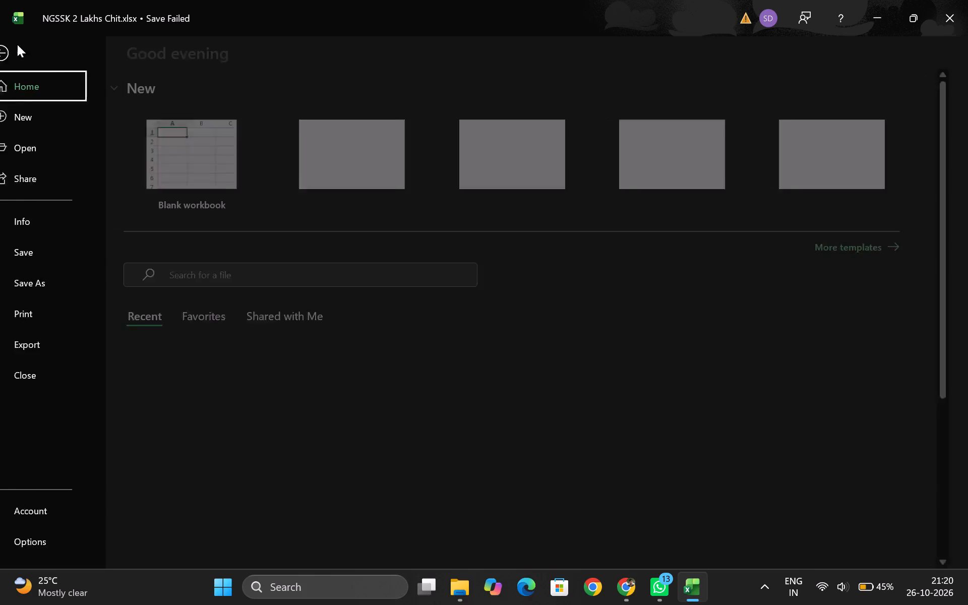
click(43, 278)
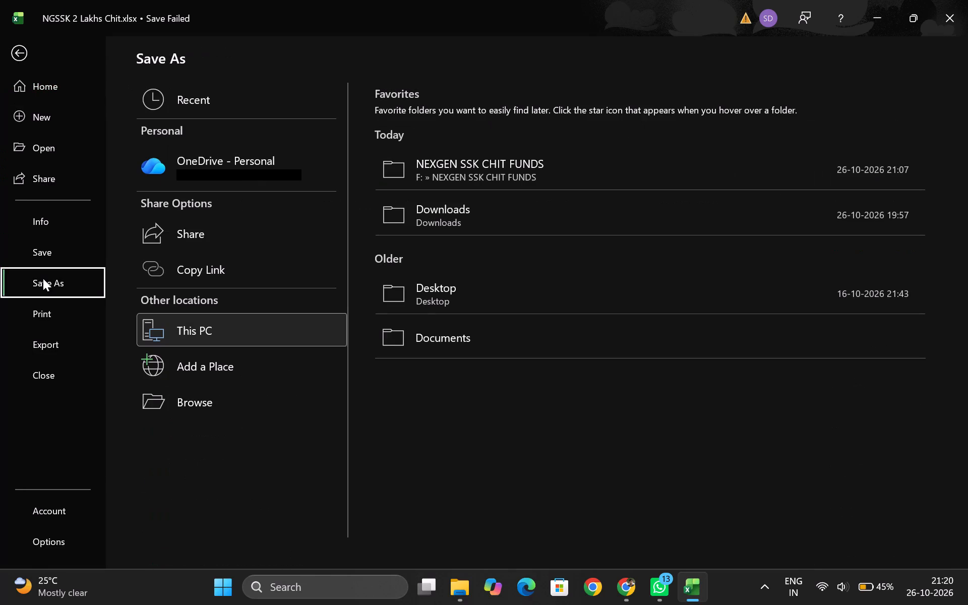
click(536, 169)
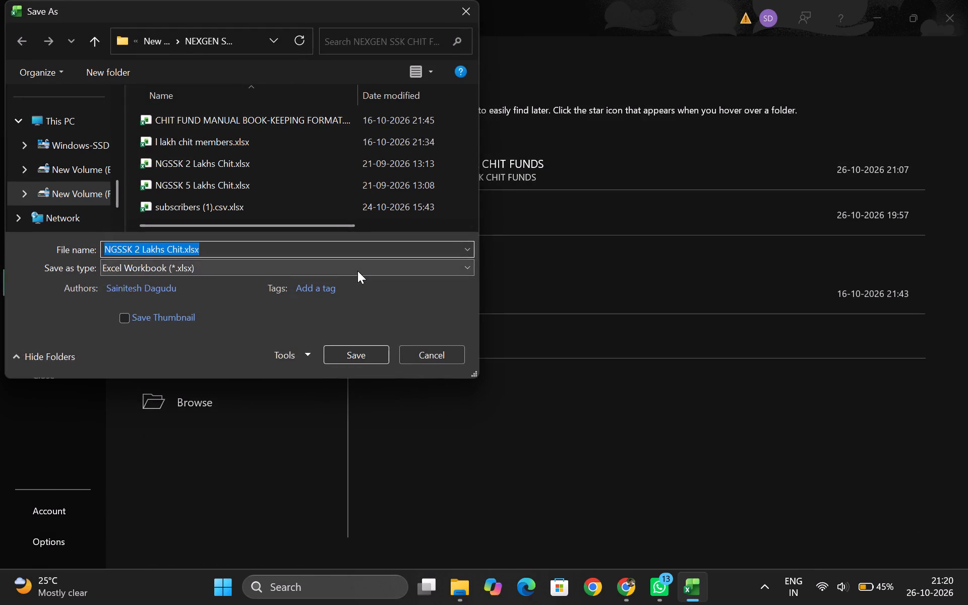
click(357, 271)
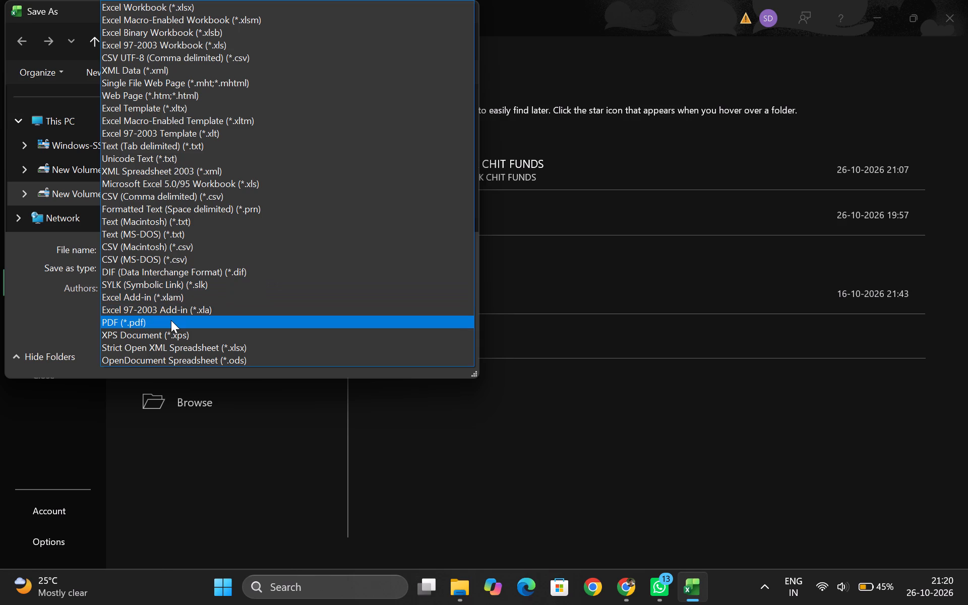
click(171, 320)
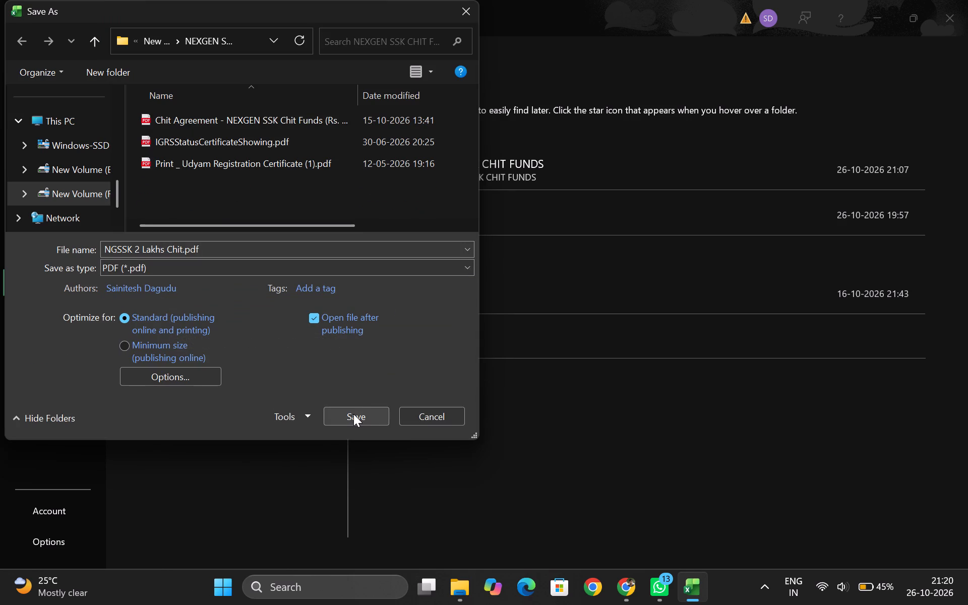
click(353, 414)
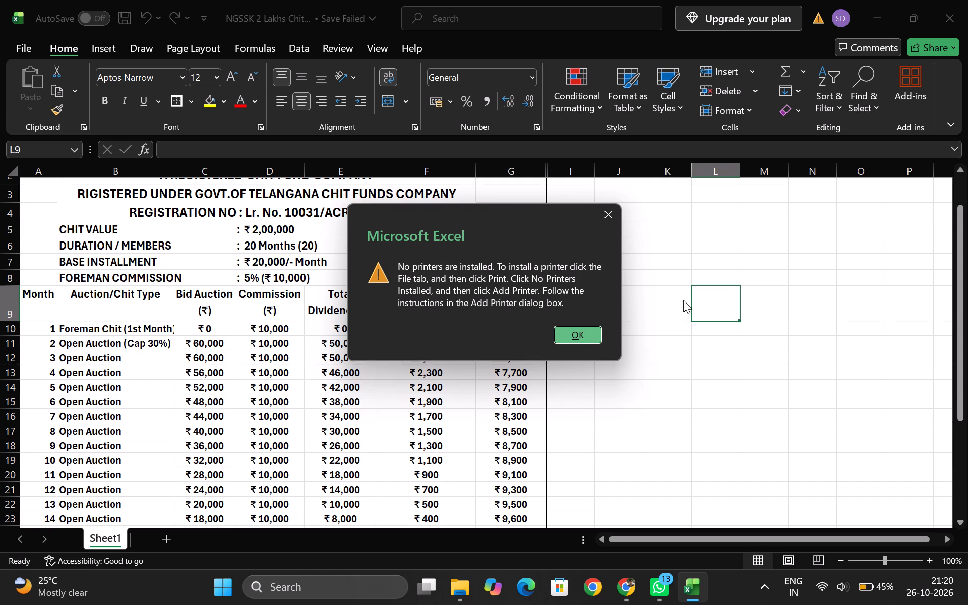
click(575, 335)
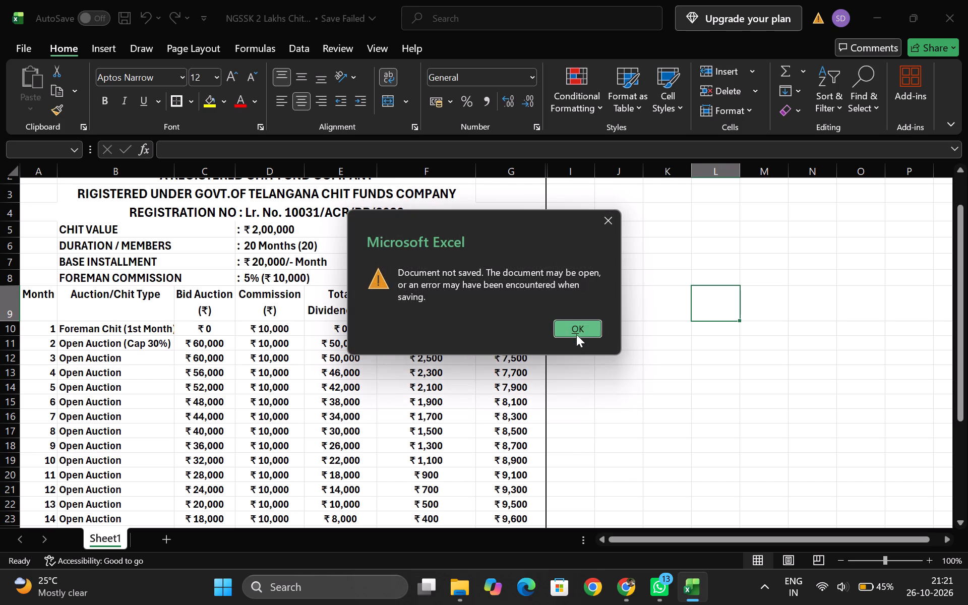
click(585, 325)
Review the bordered sheet down to the rows below the totals and save the NGSSK 2 Lakhs Chit workbook in its existing Excel format.
scroll(628, 354, up, 4)
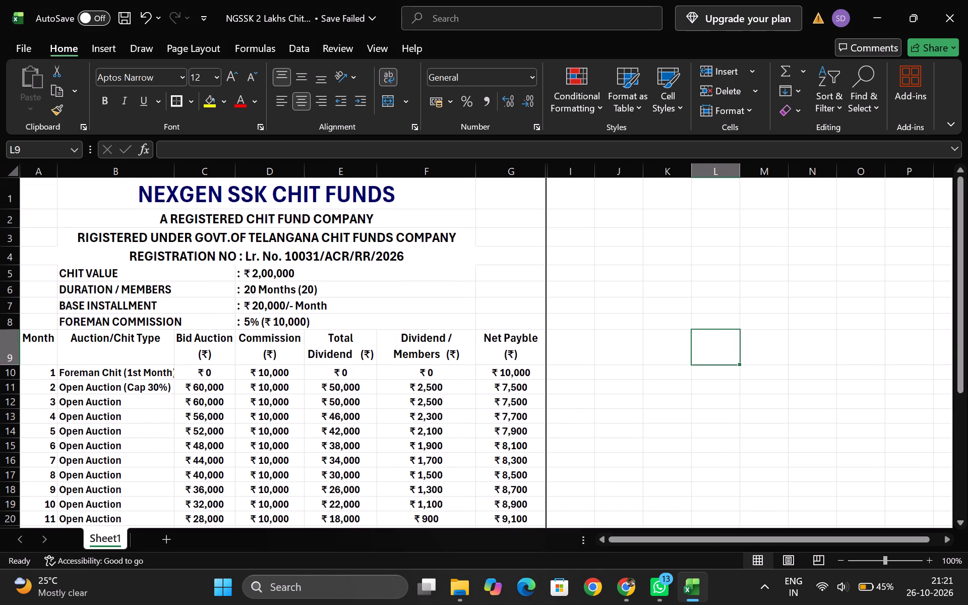
scroll(628, 354, up, 3)
scroll(628, 354, down, 3)
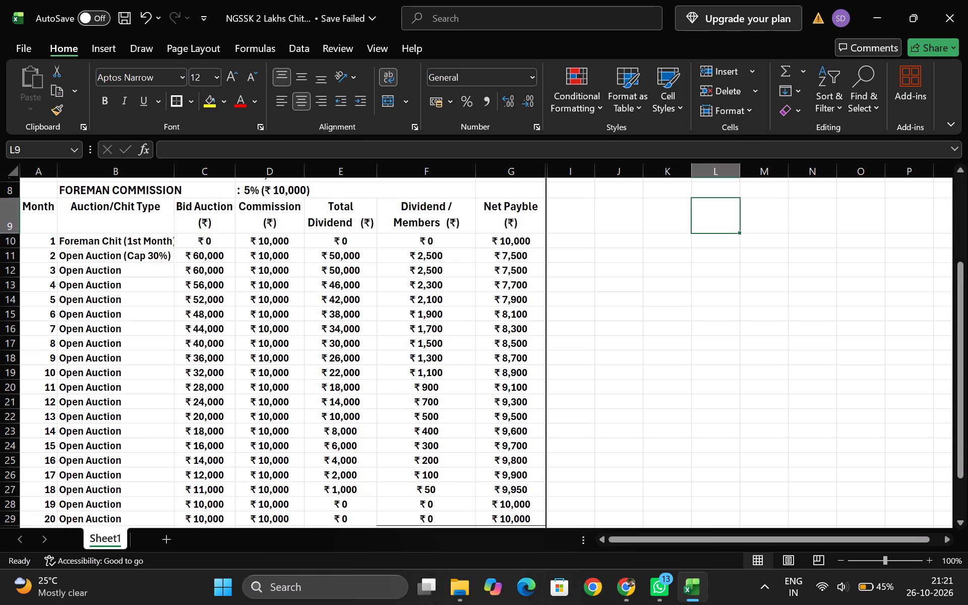
scroll(628, 354, up, 3)
click(741, 419)
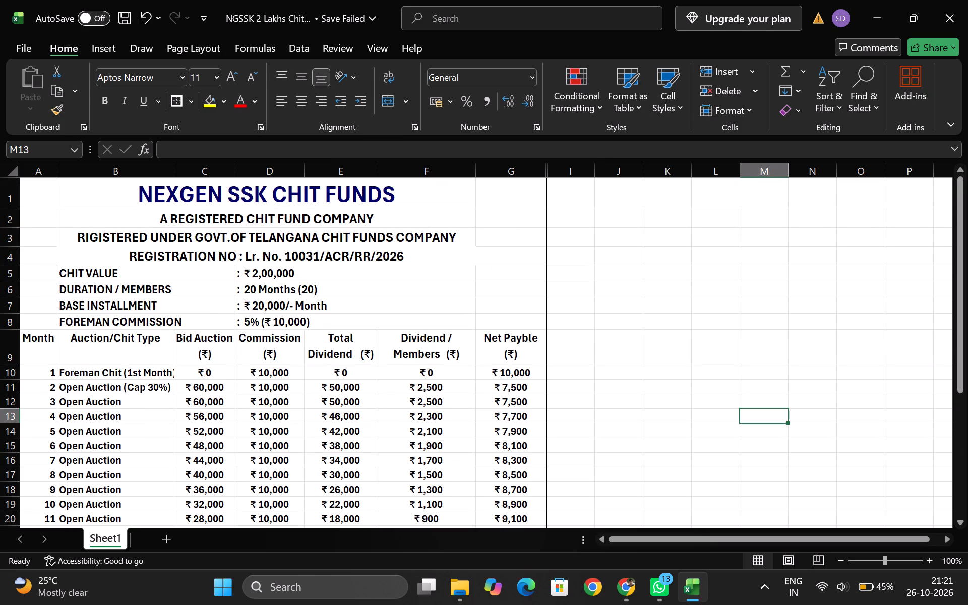
scroll(390, 368, up, 3)
scroll(390, 368, down, 3)
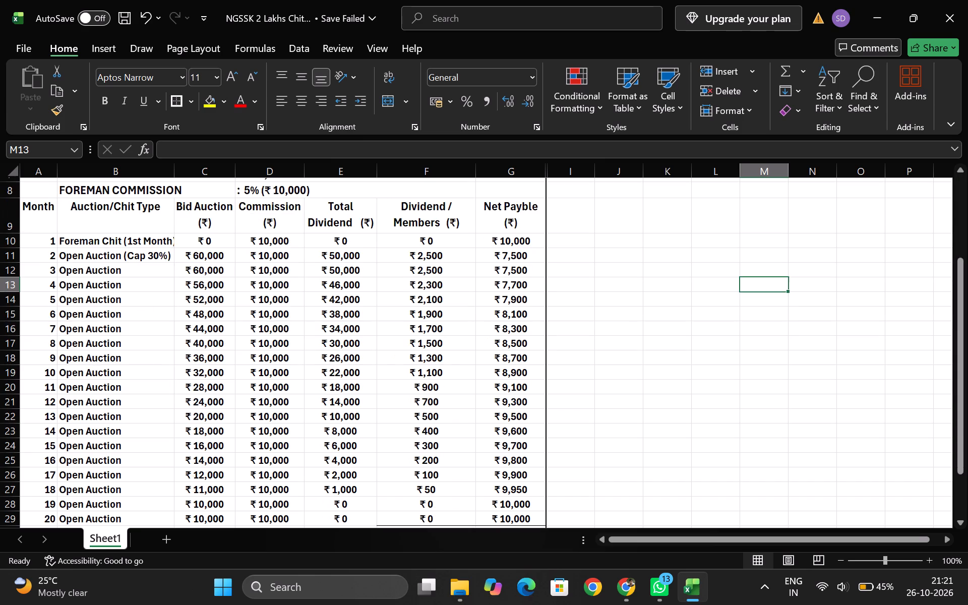
scroll(390, 368, down, 4)
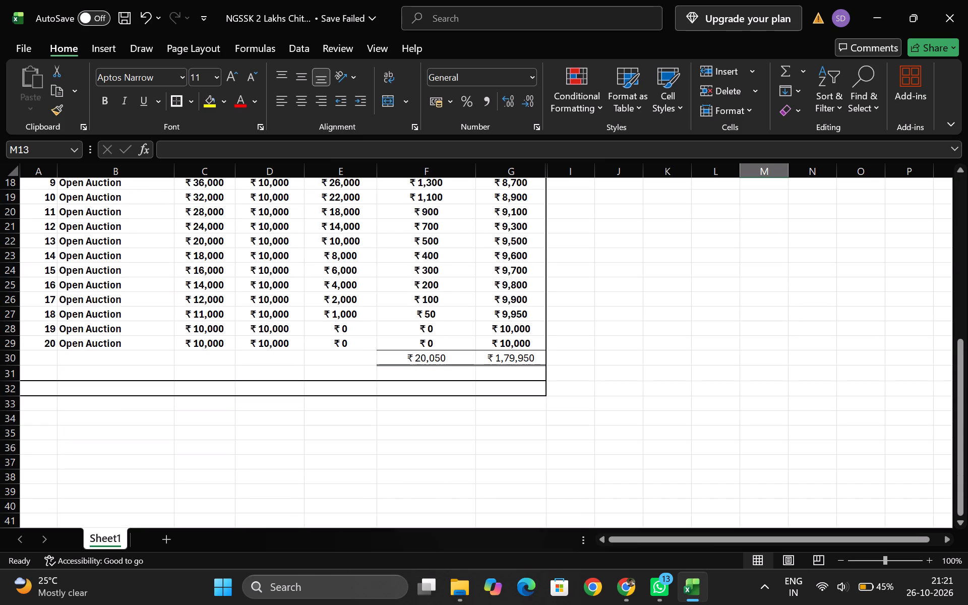
click(124, 18)
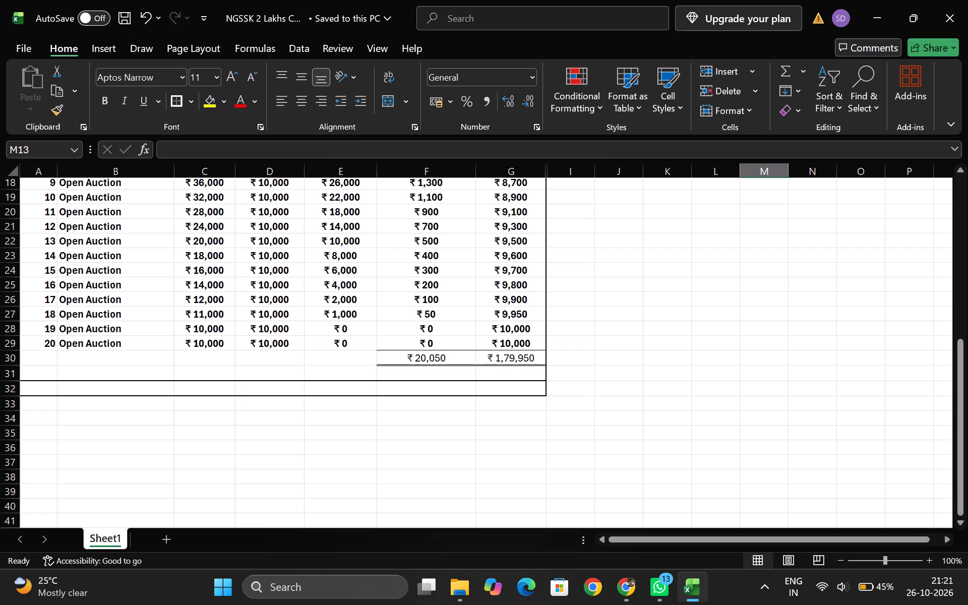
Select cells A32:G32 in the last bordered row below the totals and open the border choices for them.
scroll(523, 394, down, 2)
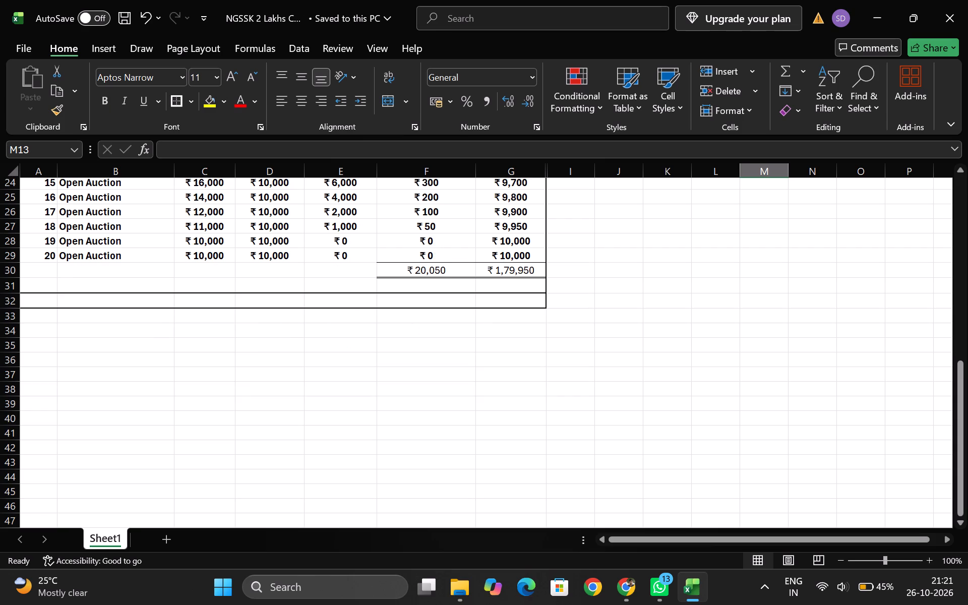
scroll(524, 394, up, 2)
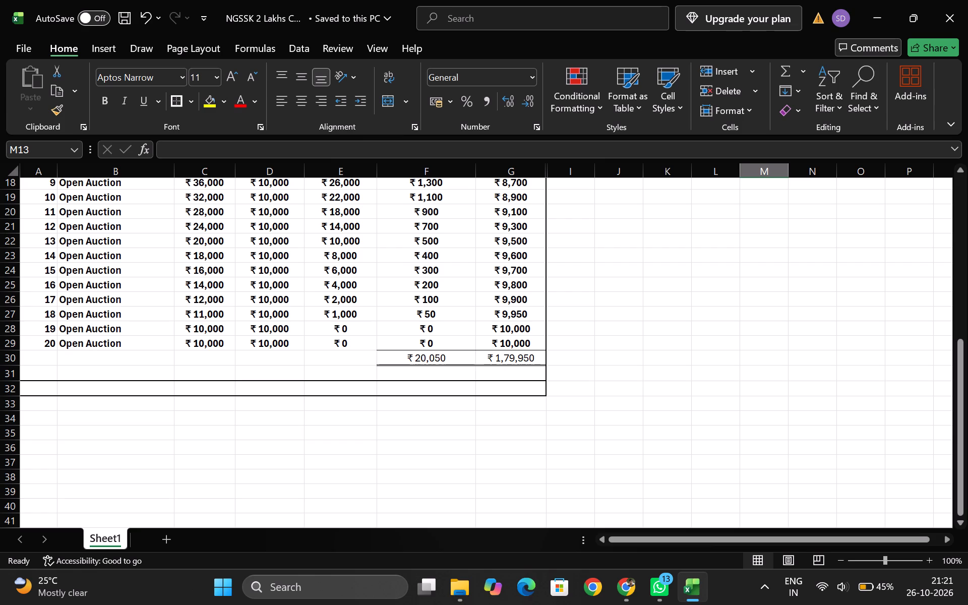
scroll(215, 386, up, 3)
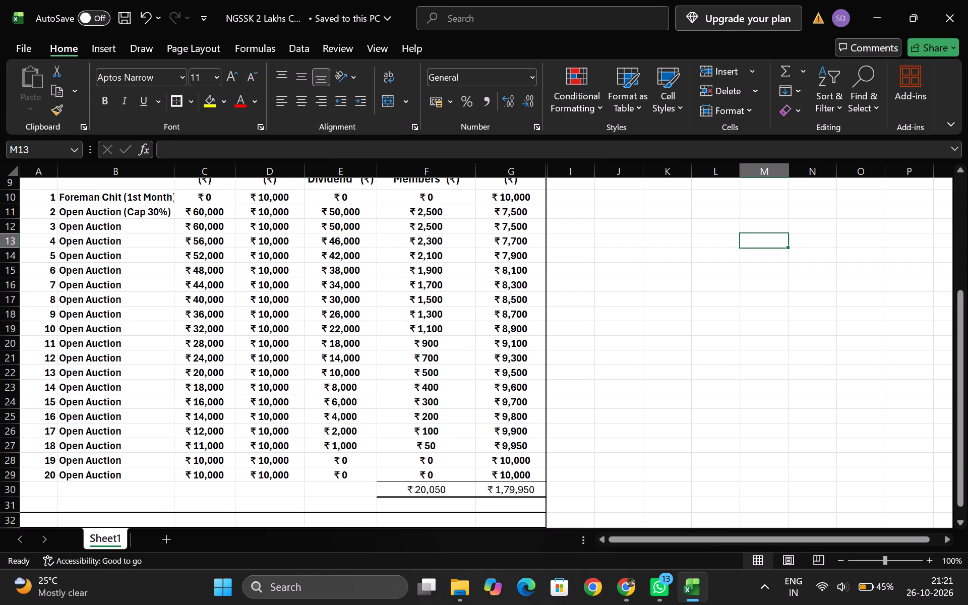
scroll(255, 427, up, 1)
scroll(255, 427, down, 1)
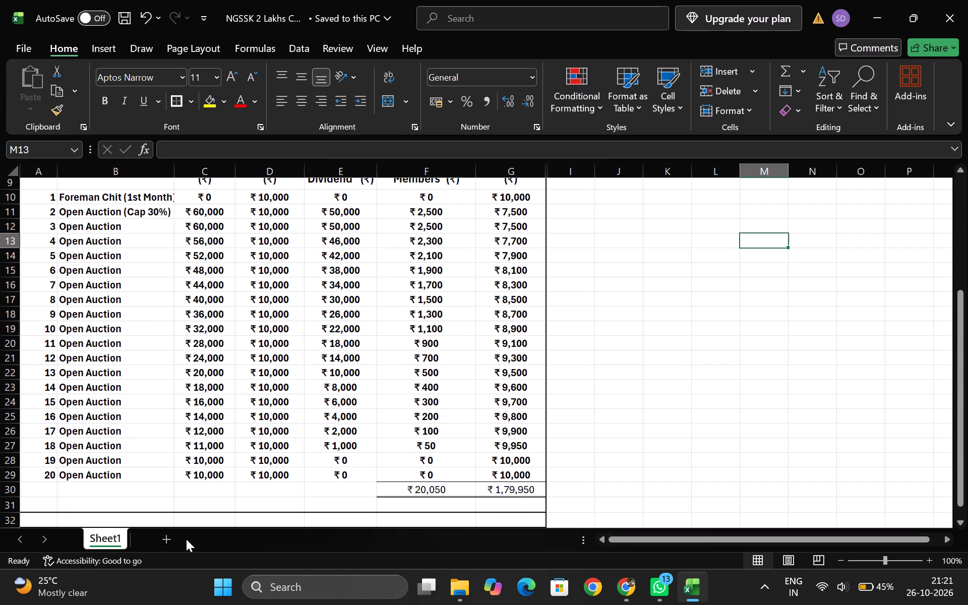
scroll(204, 494, down, 1)
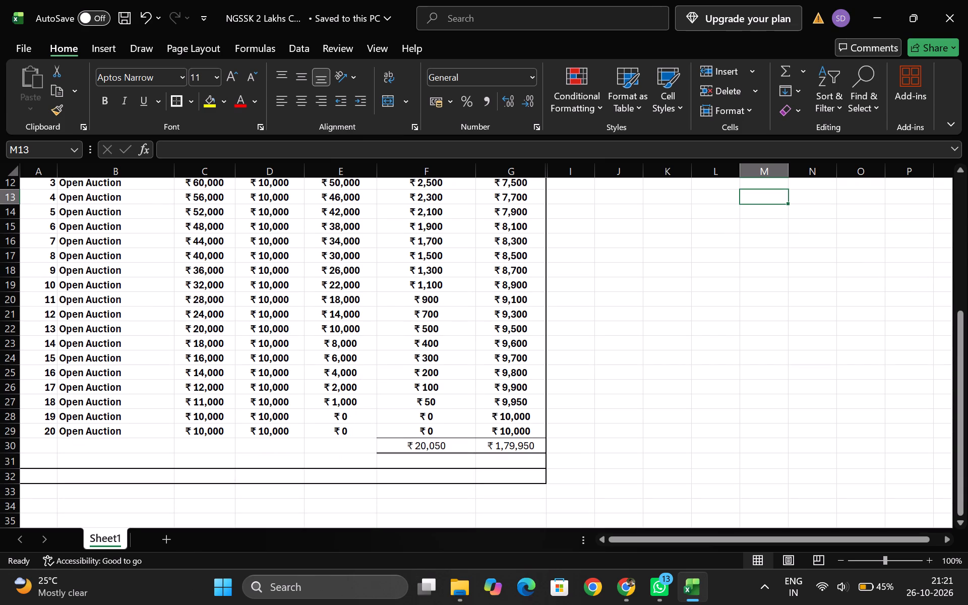
click(27, 483)
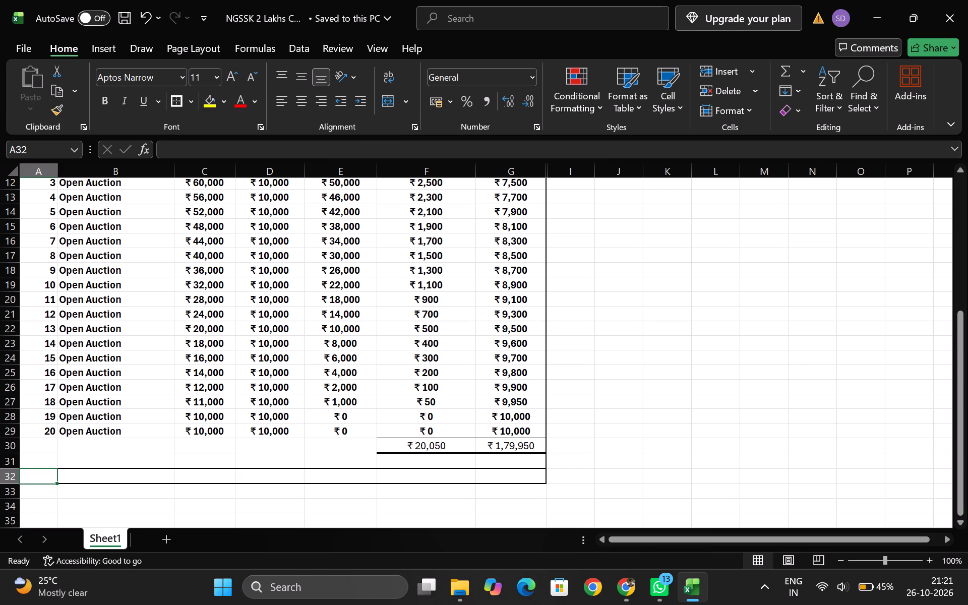
key(shift+Right)
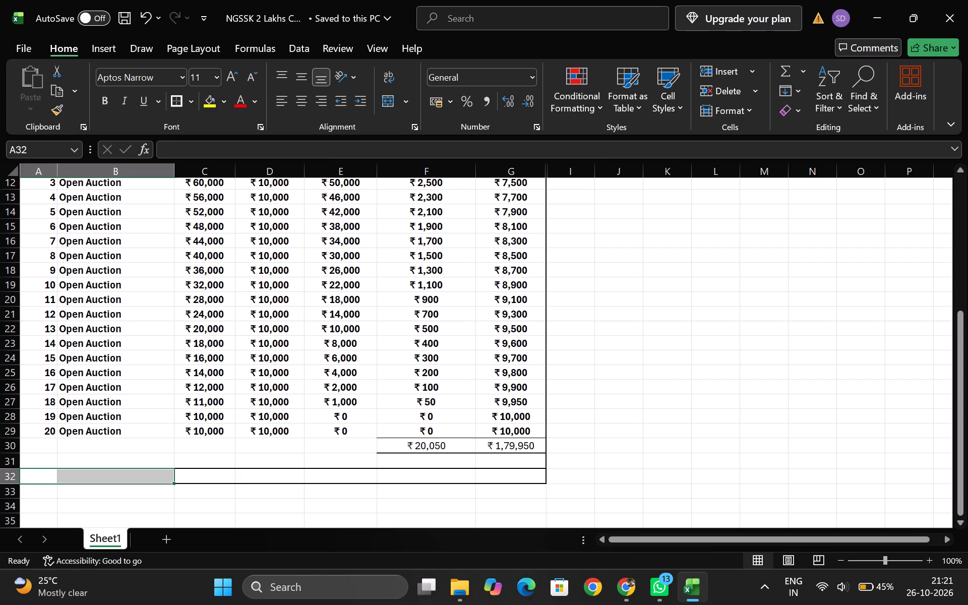
key(shift+Right)
key(shift+Right)
key(shift+Right)
key(shift+Right)
key(shift+Right)
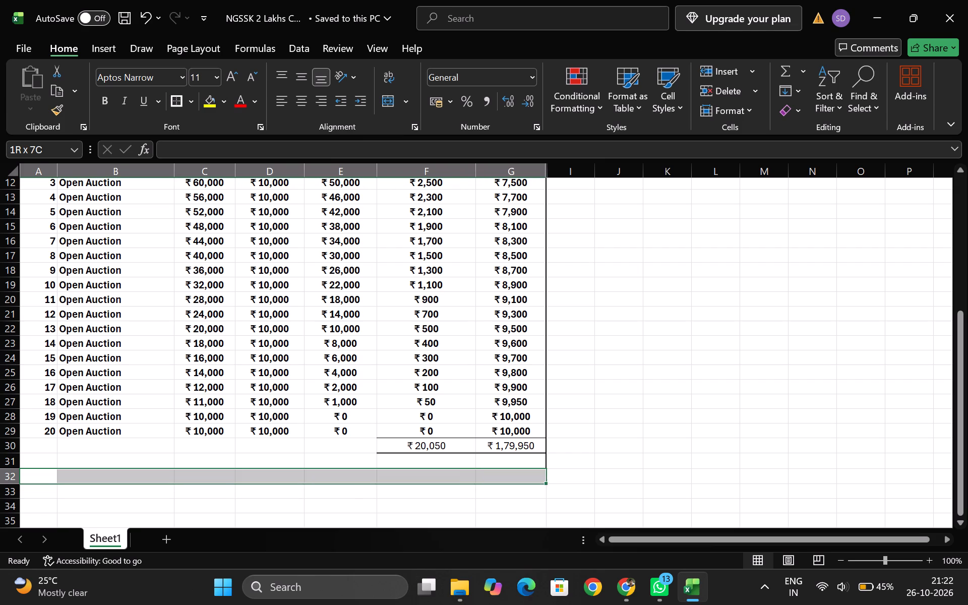
click(189, 101)
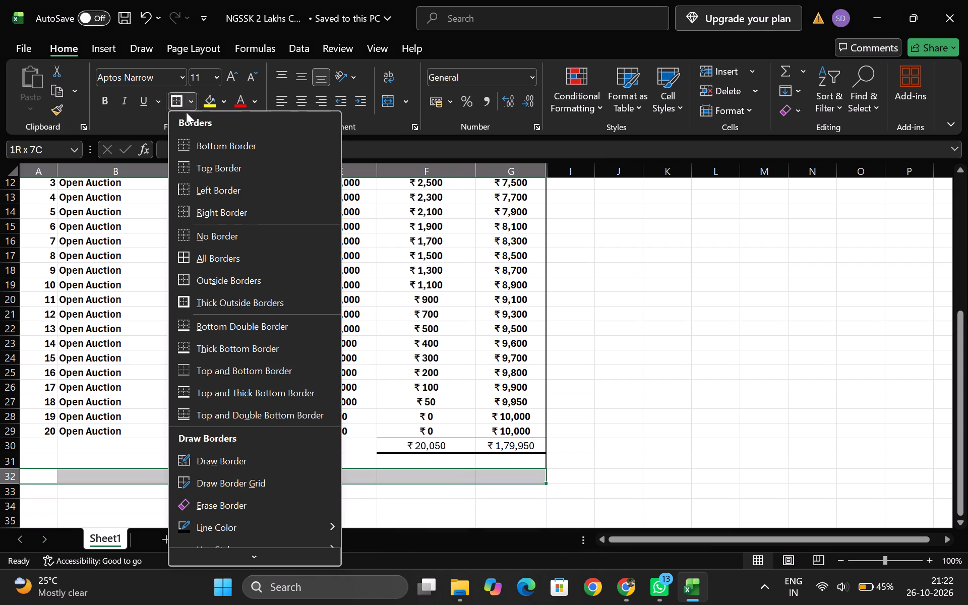
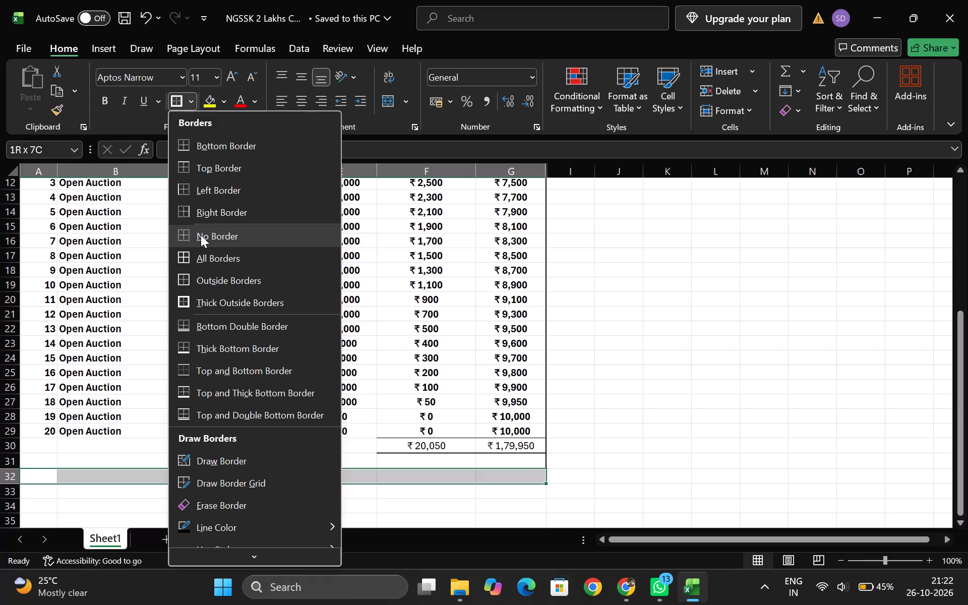
Remove all borders from cells A32:G32 below the totals.
click(201, 235)
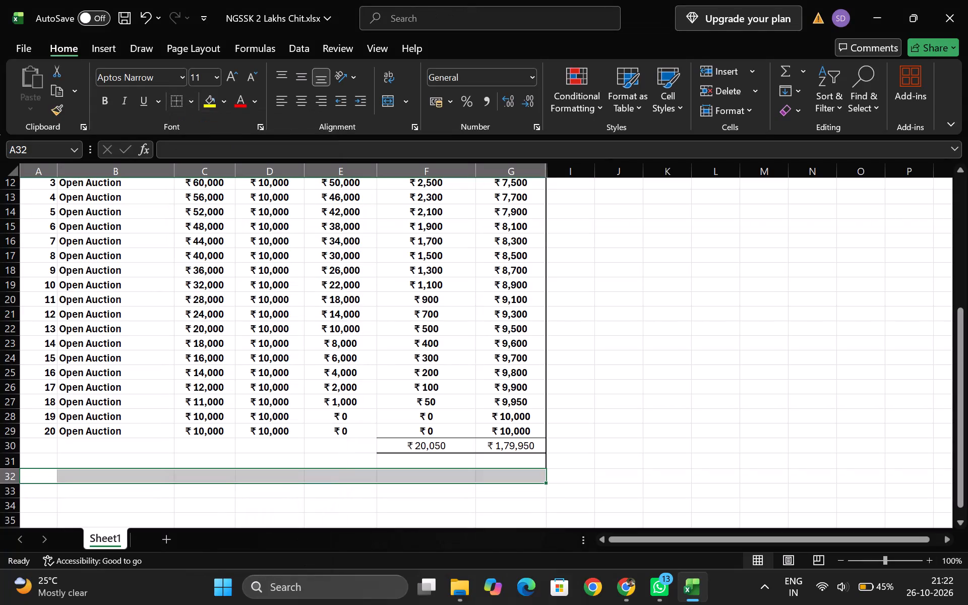
click(705, 387)
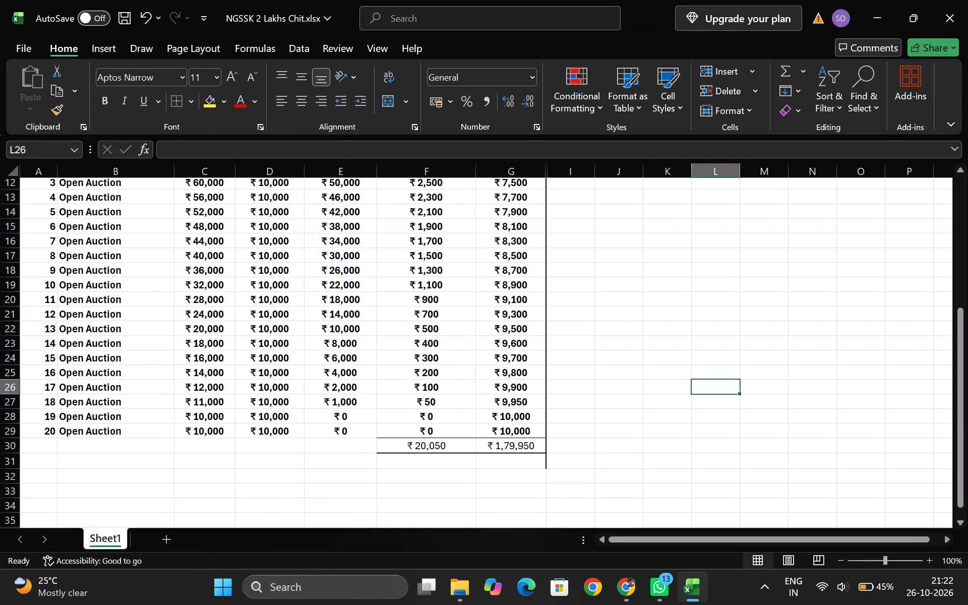
Apply Thick Outside Borders around the whole sheet content in cells A1:G32.
scroll(179, 354, up, 7)
scroll(106, 299, up, 3)
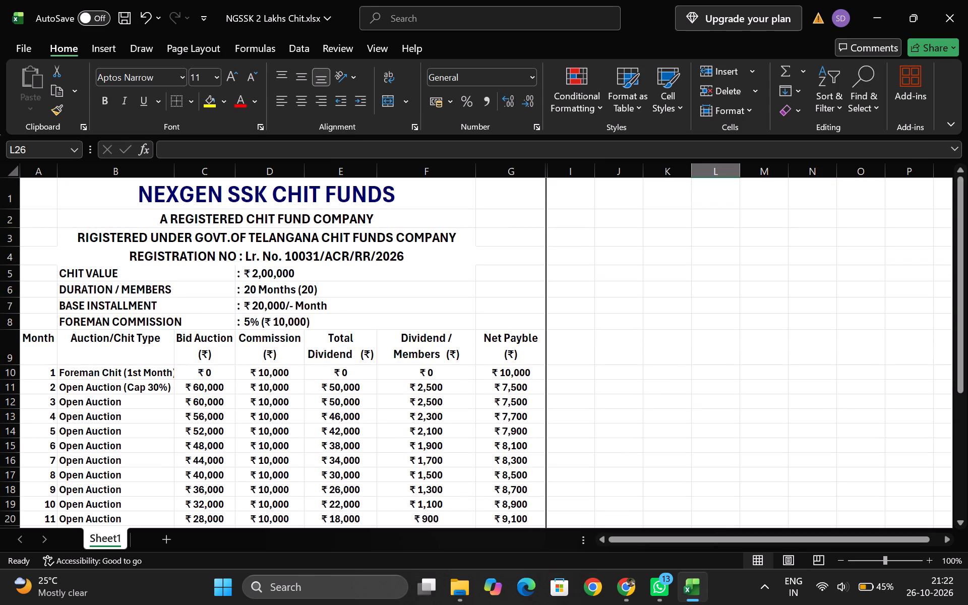
click(40, 197)
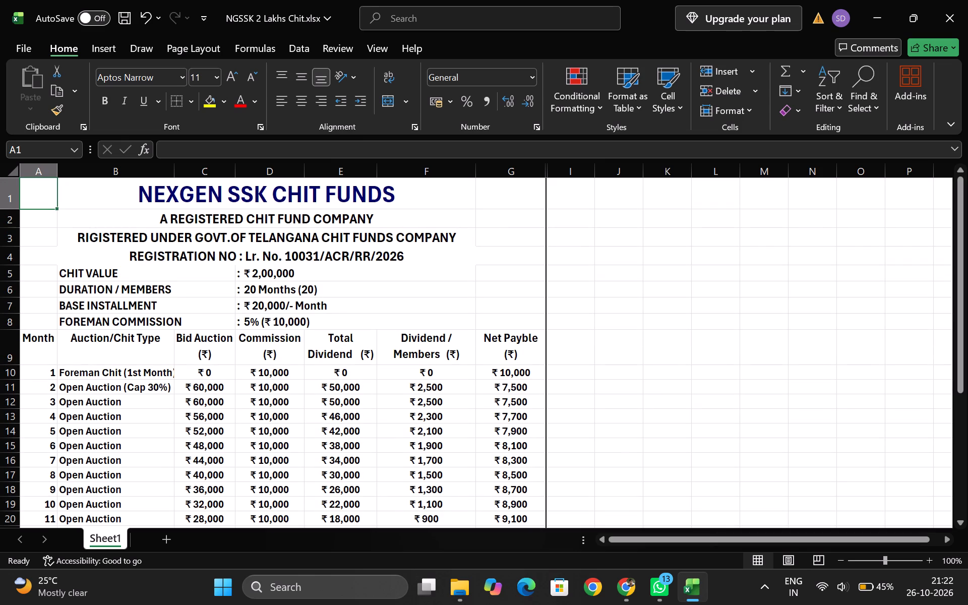
key(shift+Right)
key(shift+Right)
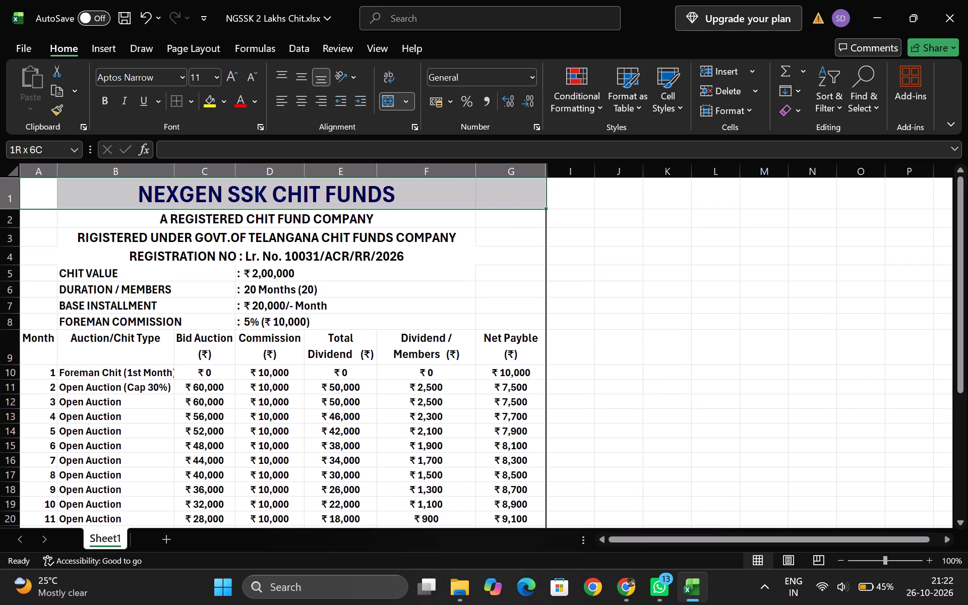
key(shift+Down)
key(shift+Down)
key(shift+Down)
key(shift+Down)
key(shift+Down)
key(shift+Down)
key(shift+Down)
key(shift+Down)
key(shift+Down)
key(shift+Down)
key(shift+Down)
key(shift+Down)
key(shift+Down)
key(shift+Down)
key(shift+Down)
key(shift+Down)
key(shift+Down)
key(shift+Down)
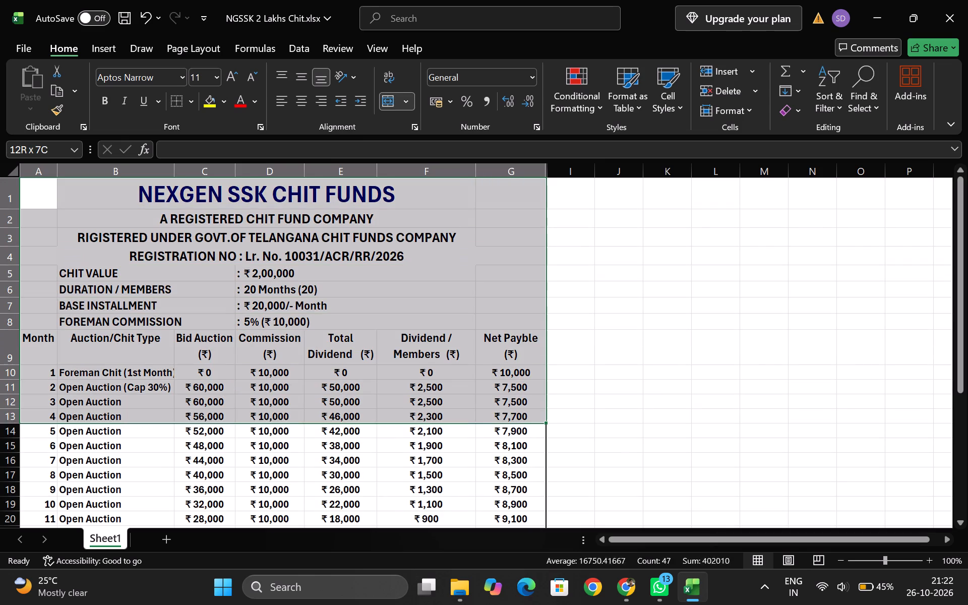
key(shift+Down)
key(shift+Down)
key(shift+Down)
key(shift+Down)
key(shift+Down)
key(shift+Down)
key(shift+Down)
key(shift+Down)
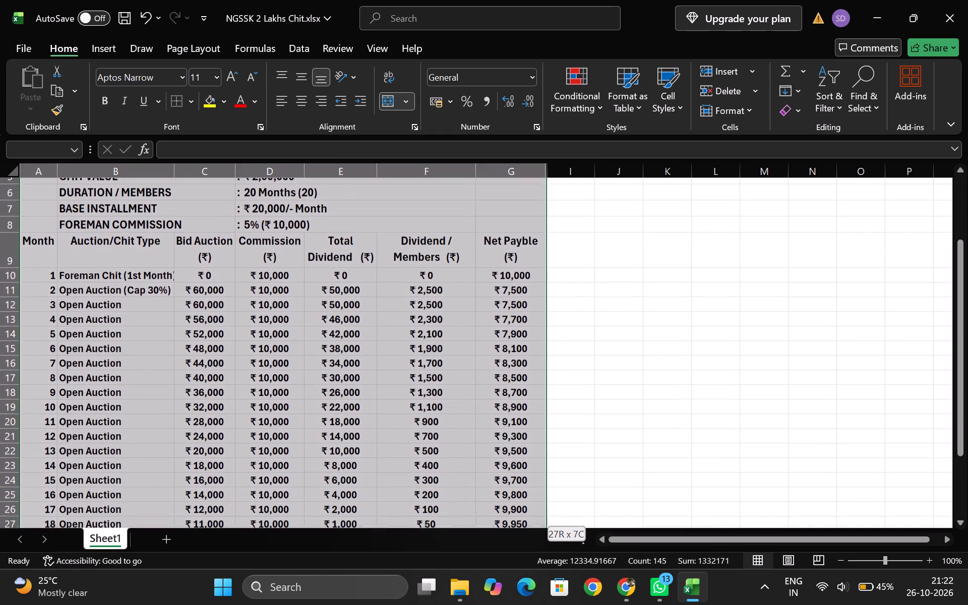
key(shift+Down)
key(shift+Down)
key(shift+Down)
key(shift+Down)
key(shift+Down)
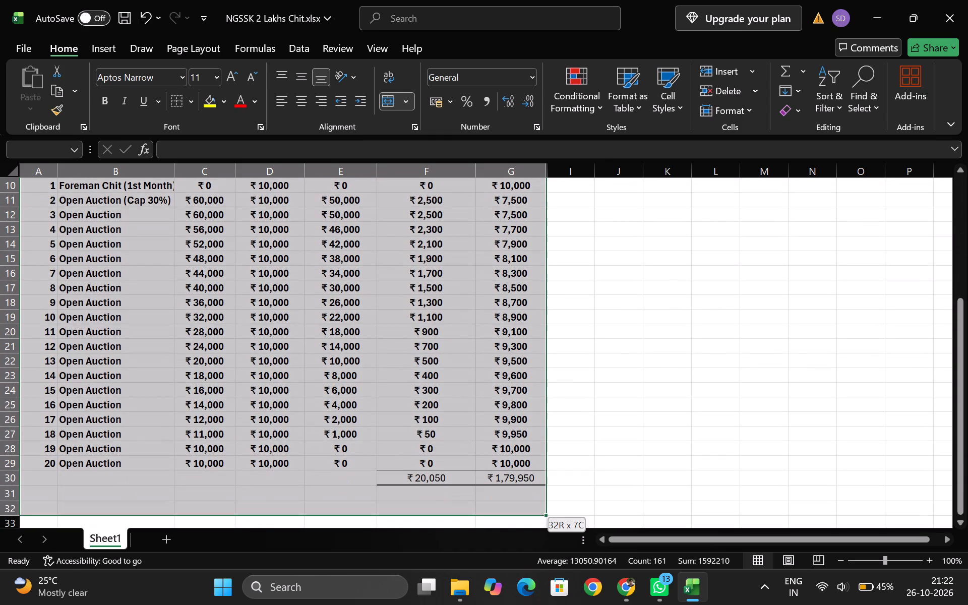
key(shift+Up)
key(shift+Down)
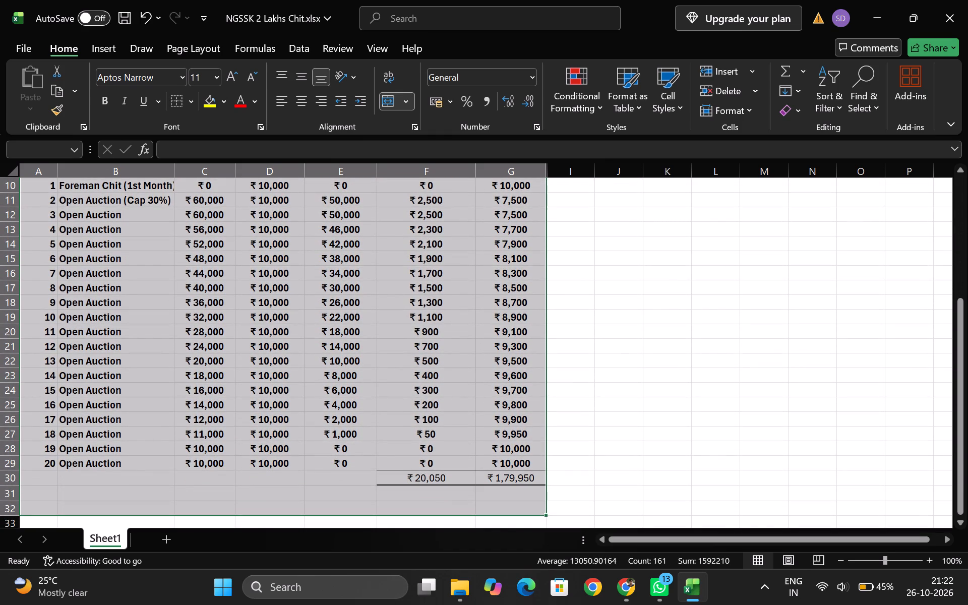
click(188, 103)
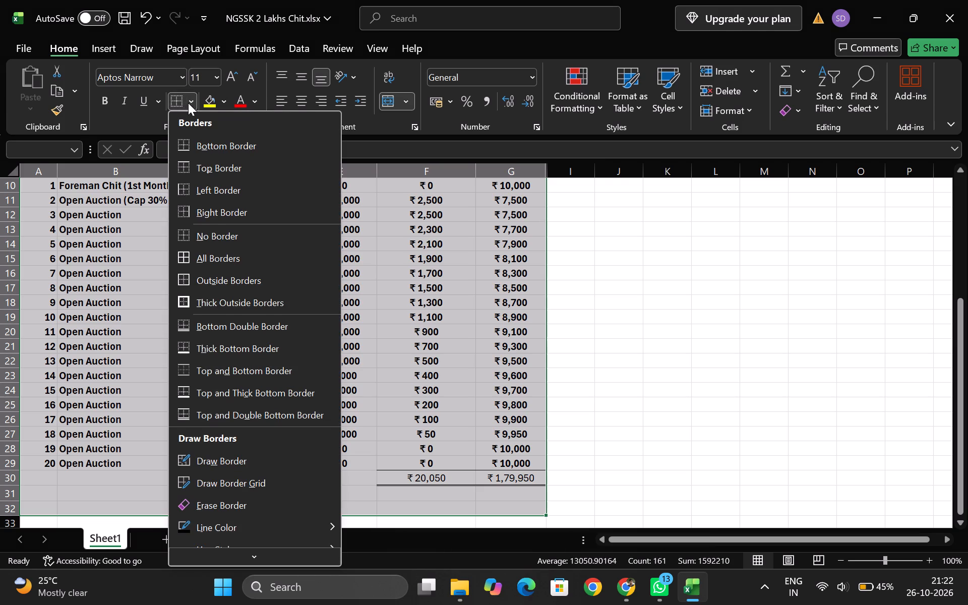
click(196, 301)
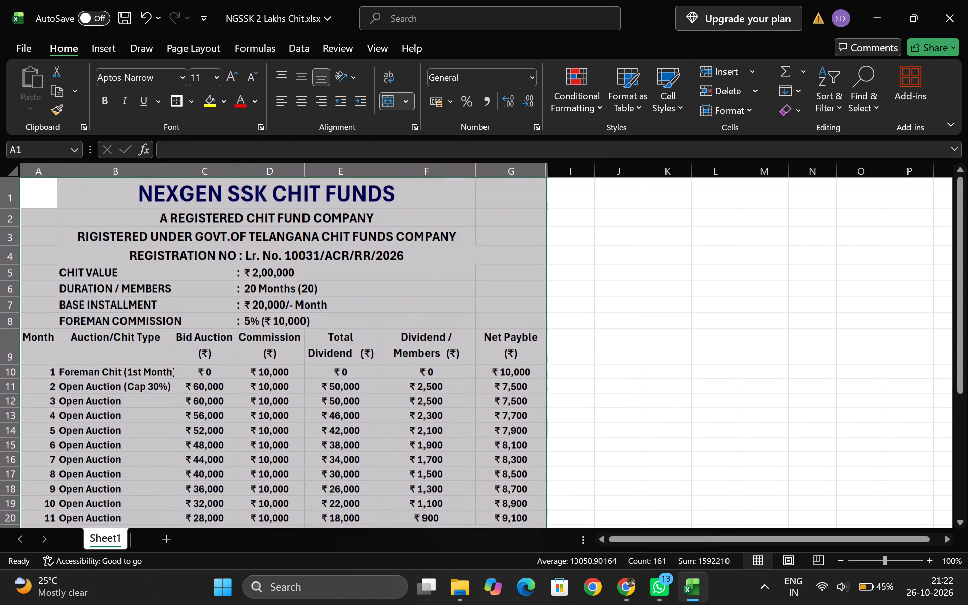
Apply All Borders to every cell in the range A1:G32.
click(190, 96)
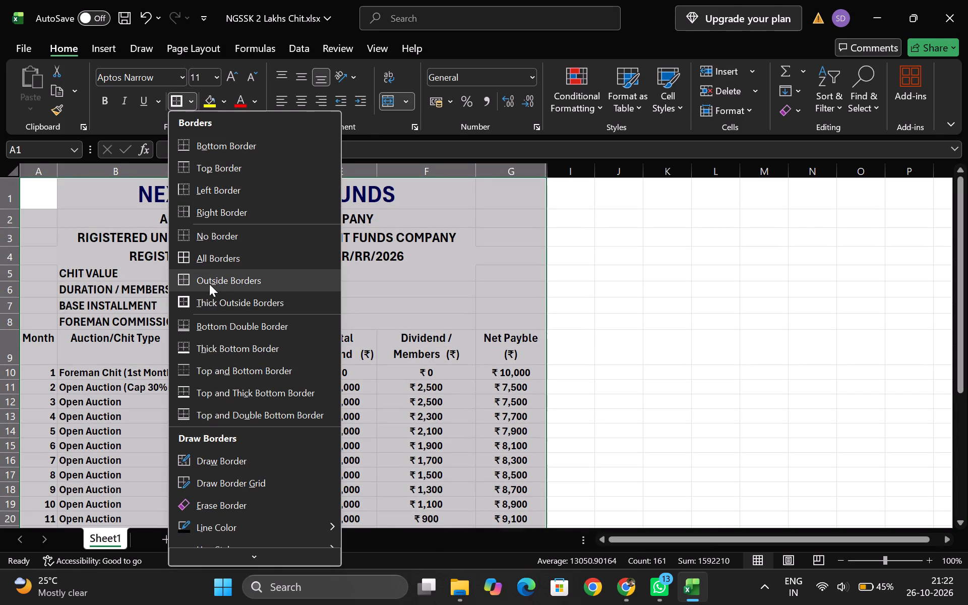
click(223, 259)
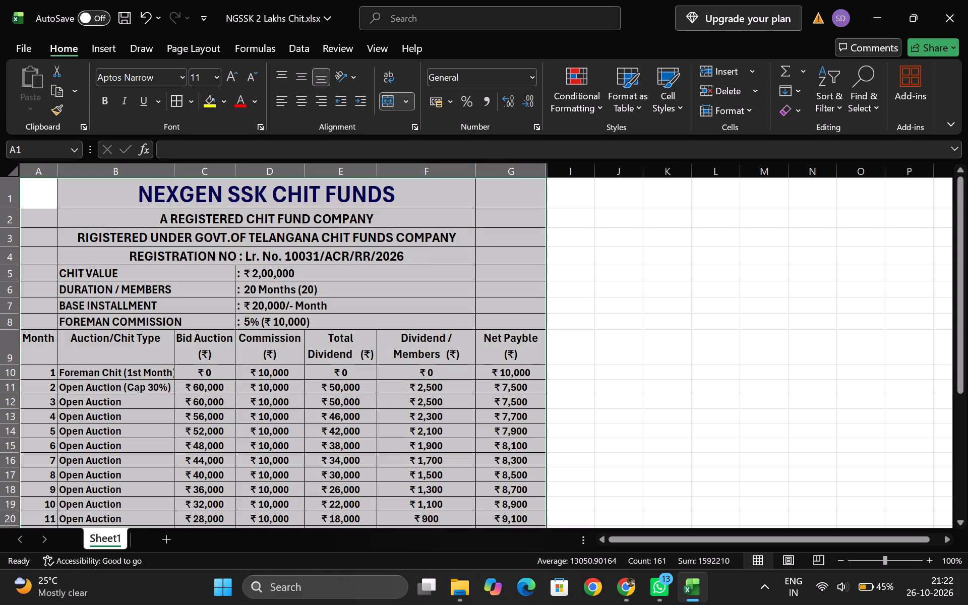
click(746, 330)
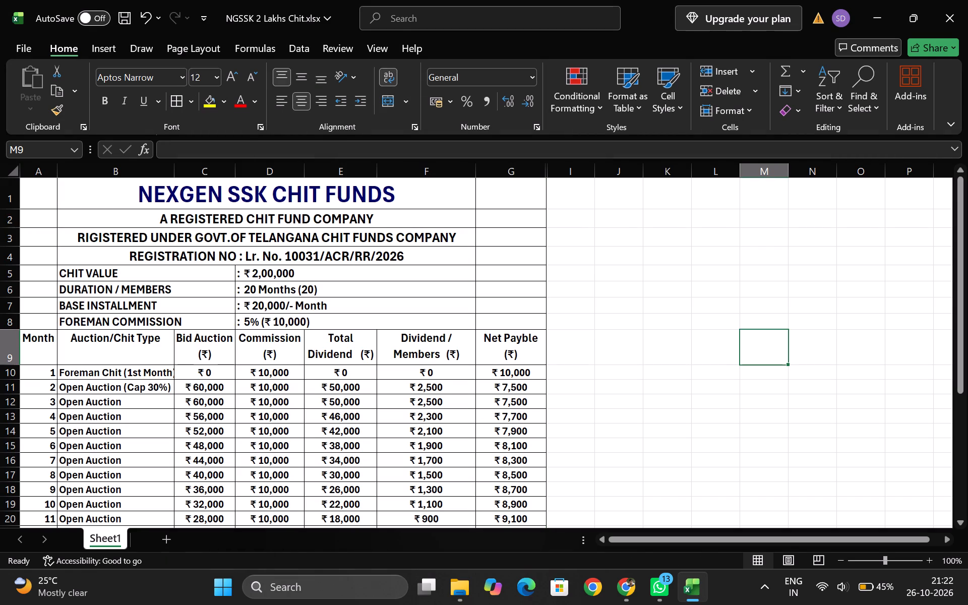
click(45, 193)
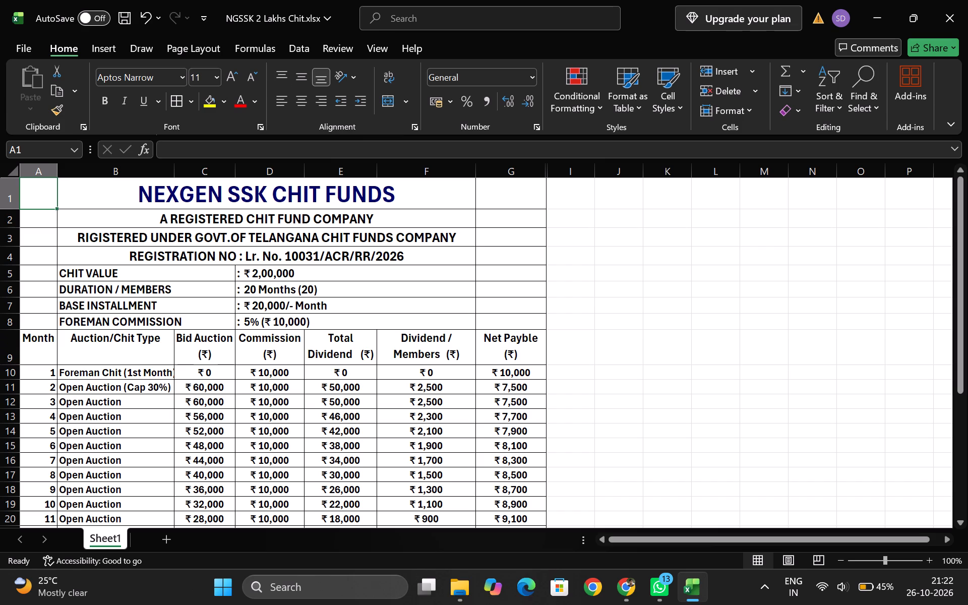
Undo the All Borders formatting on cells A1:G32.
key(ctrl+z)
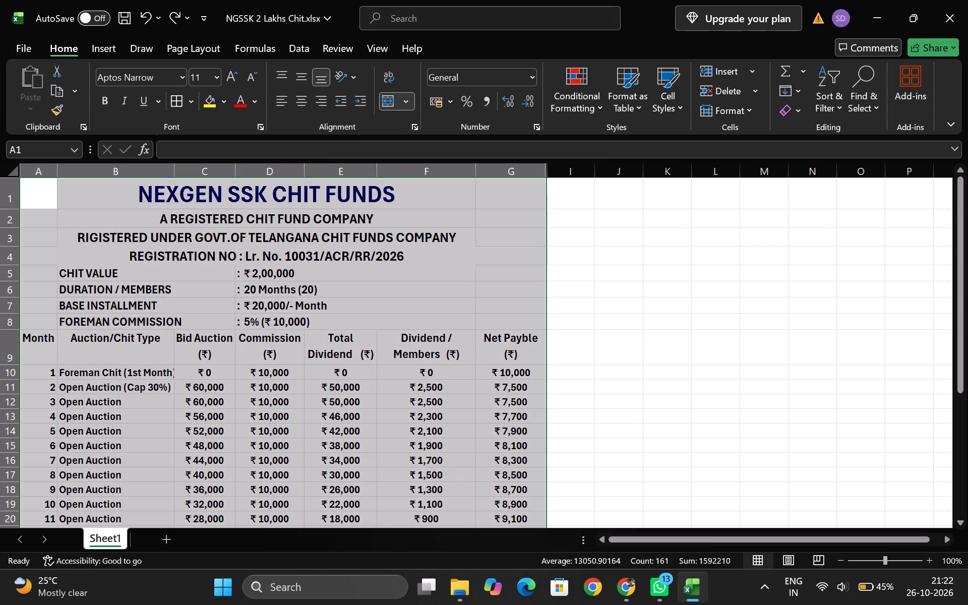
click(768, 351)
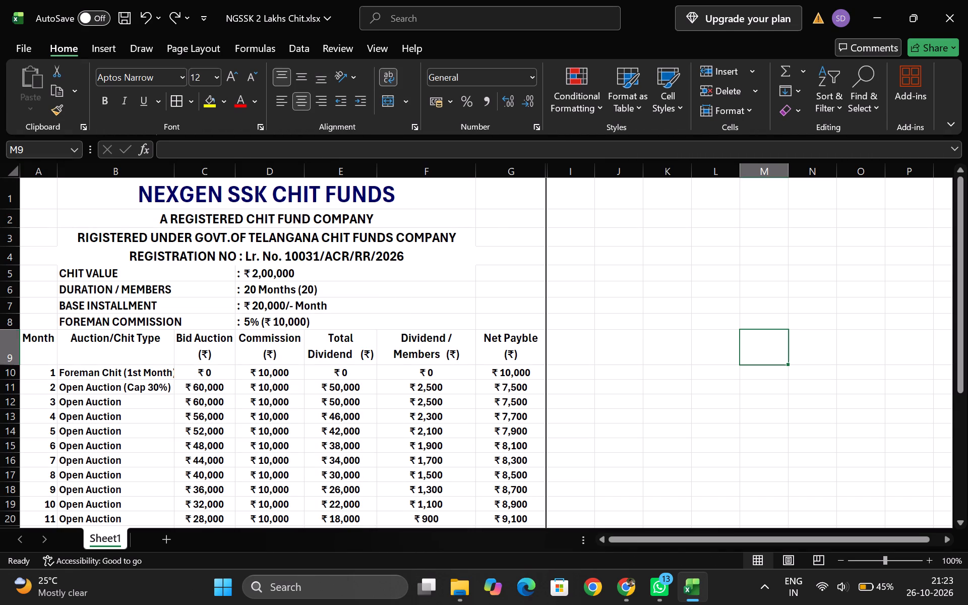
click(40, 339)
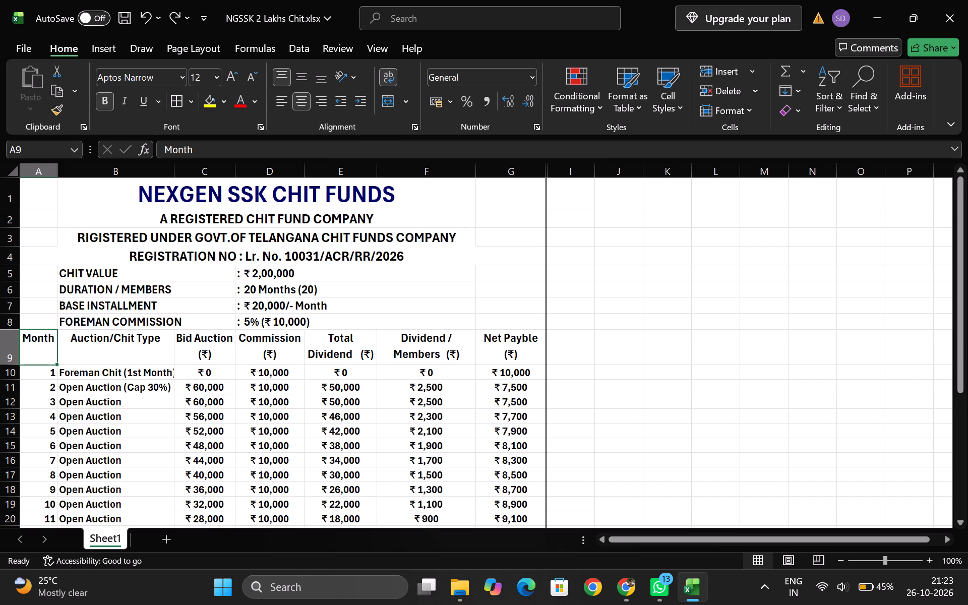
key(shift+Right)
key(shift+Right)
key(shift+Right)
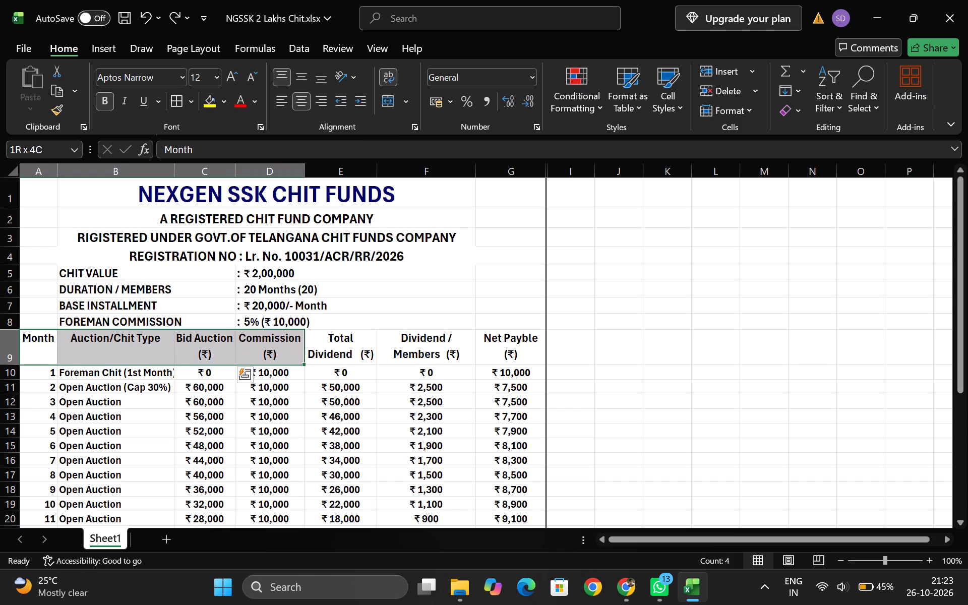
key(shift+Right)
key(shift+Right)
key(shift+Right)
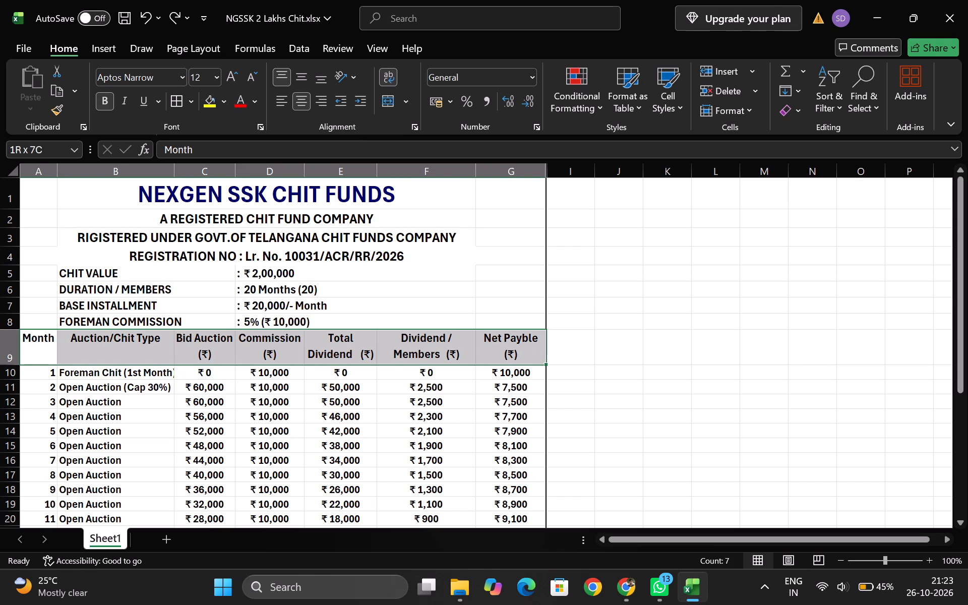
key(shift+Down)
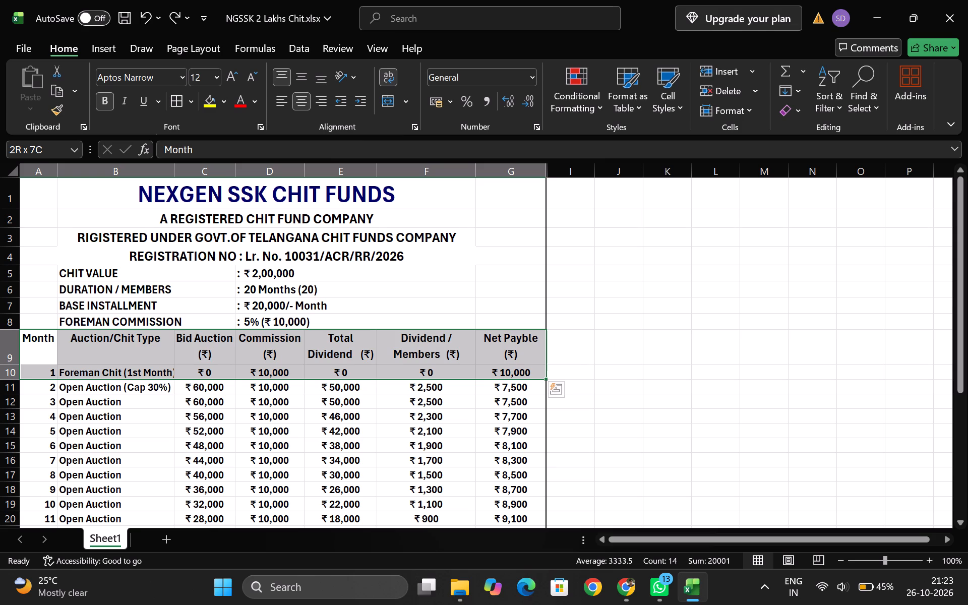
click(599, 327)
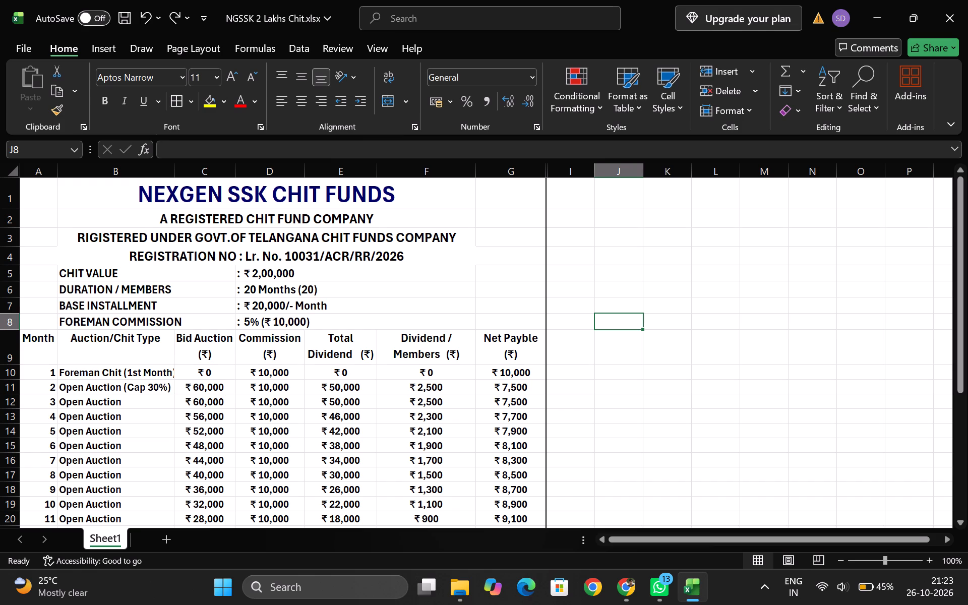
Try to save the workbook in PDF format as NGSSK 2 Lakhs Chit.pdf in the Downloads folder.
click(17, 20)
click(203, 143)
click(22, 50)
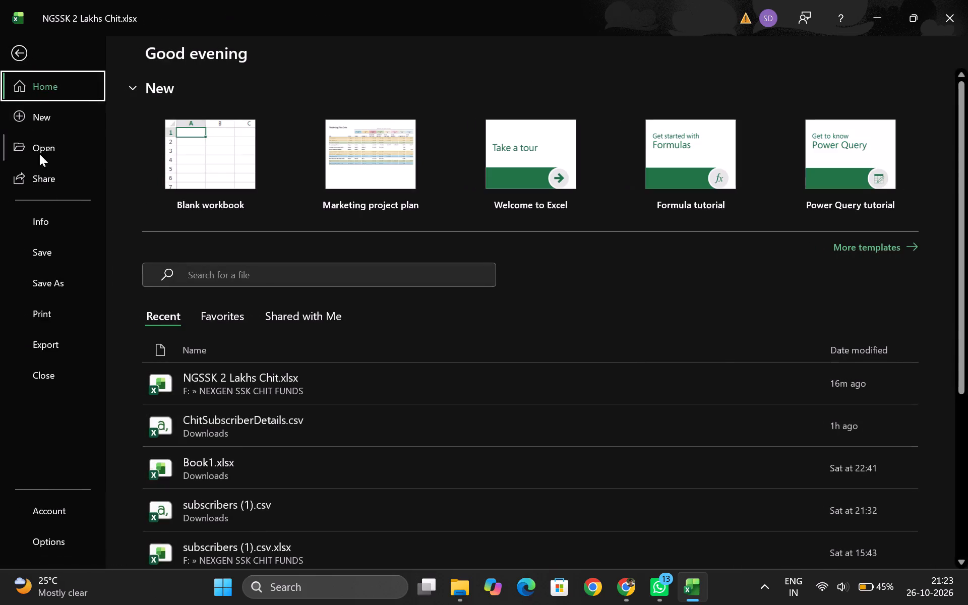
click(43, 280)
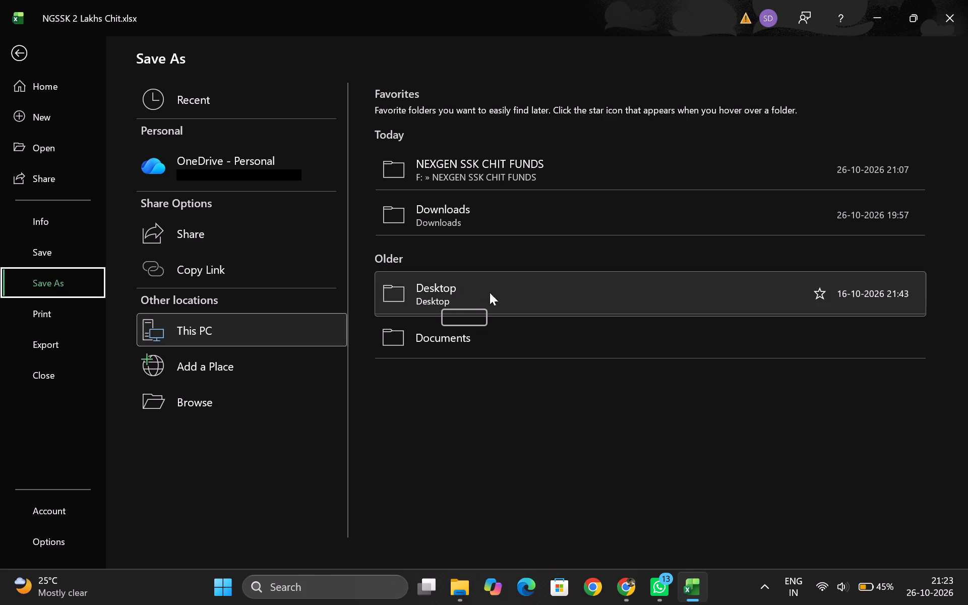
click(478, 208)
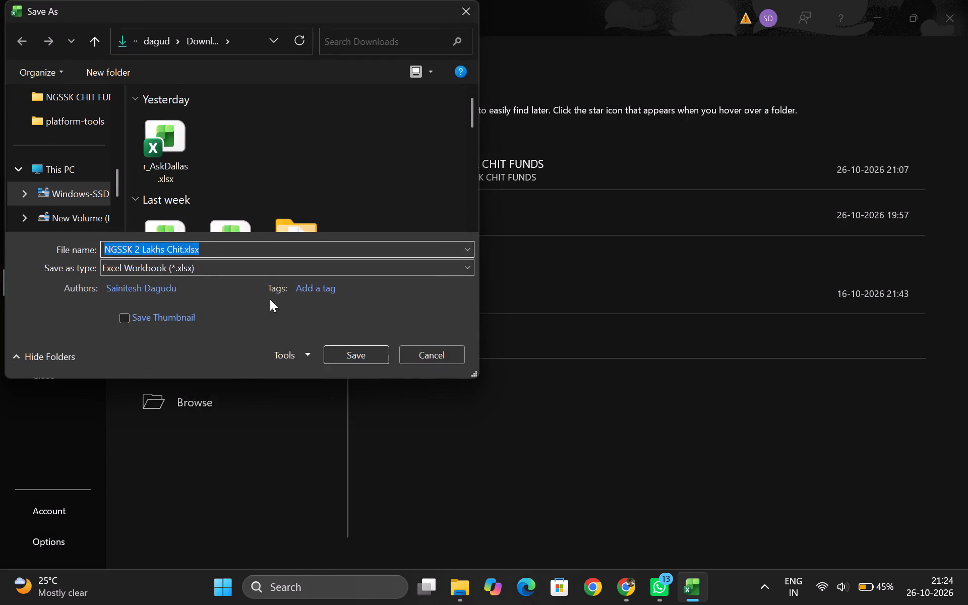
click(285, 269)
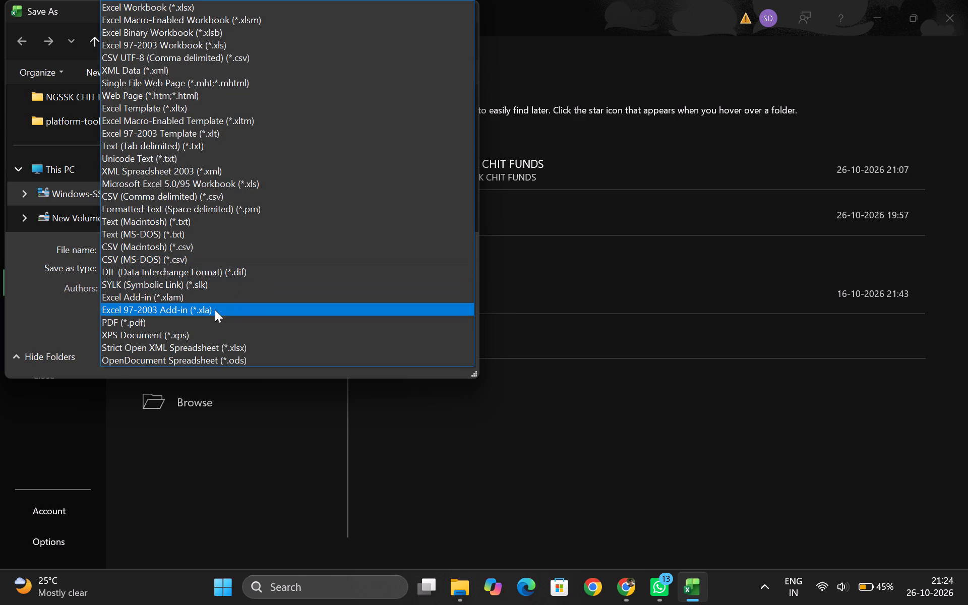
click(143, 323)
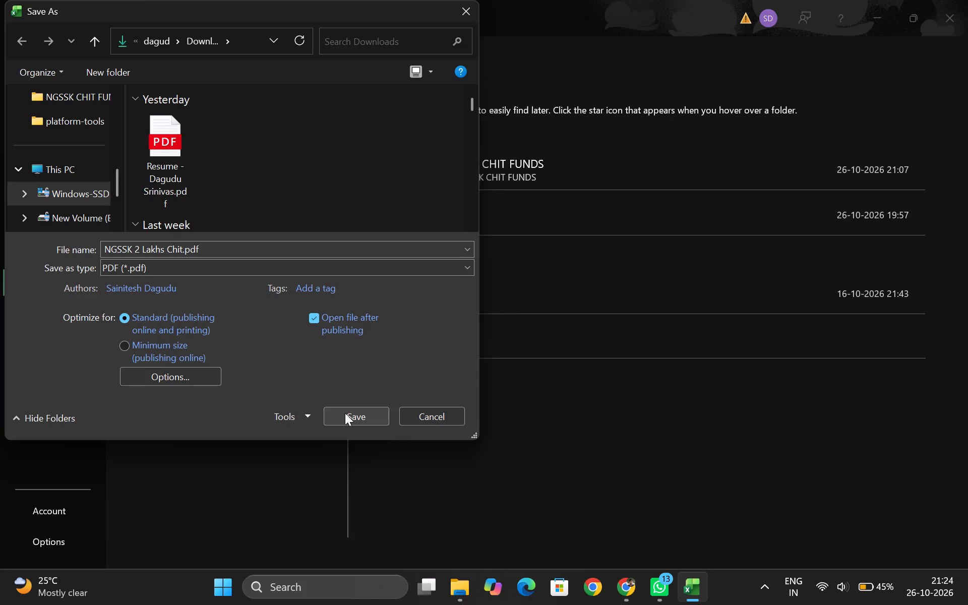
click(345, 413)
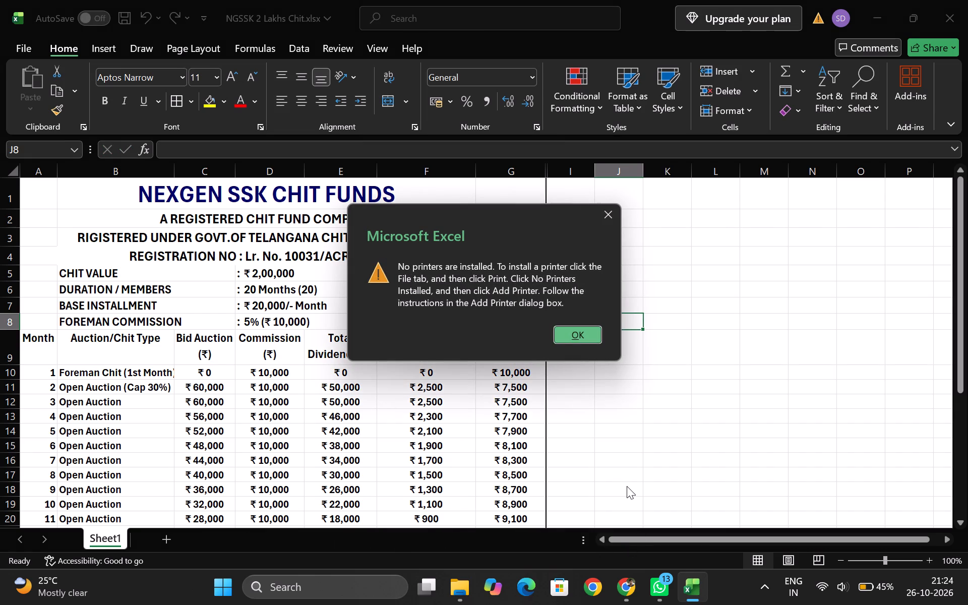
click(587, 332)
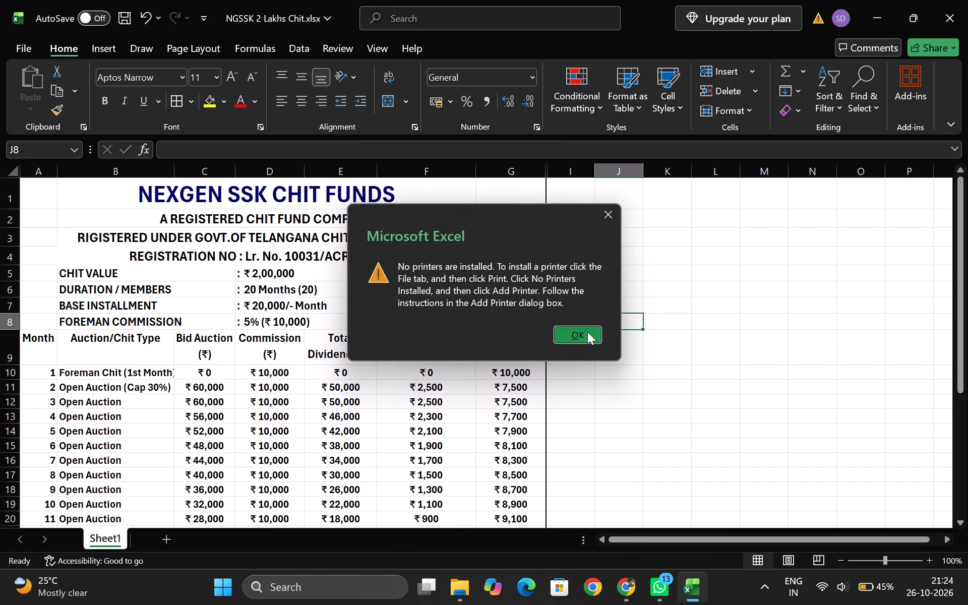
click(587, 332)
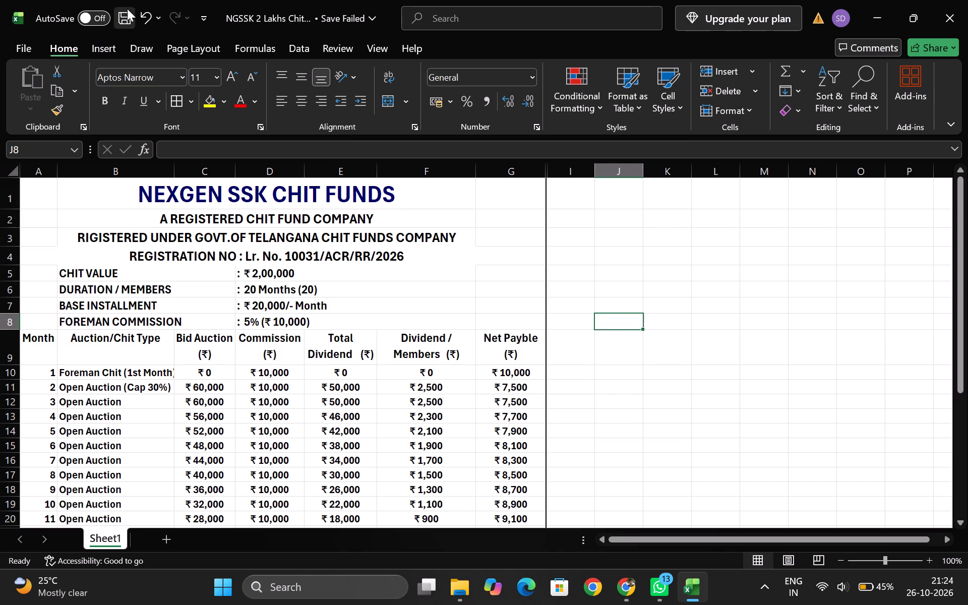
Save the NGSSK 2 Lakhs Chit workbook in its existing Excel format.
click(120, 15)
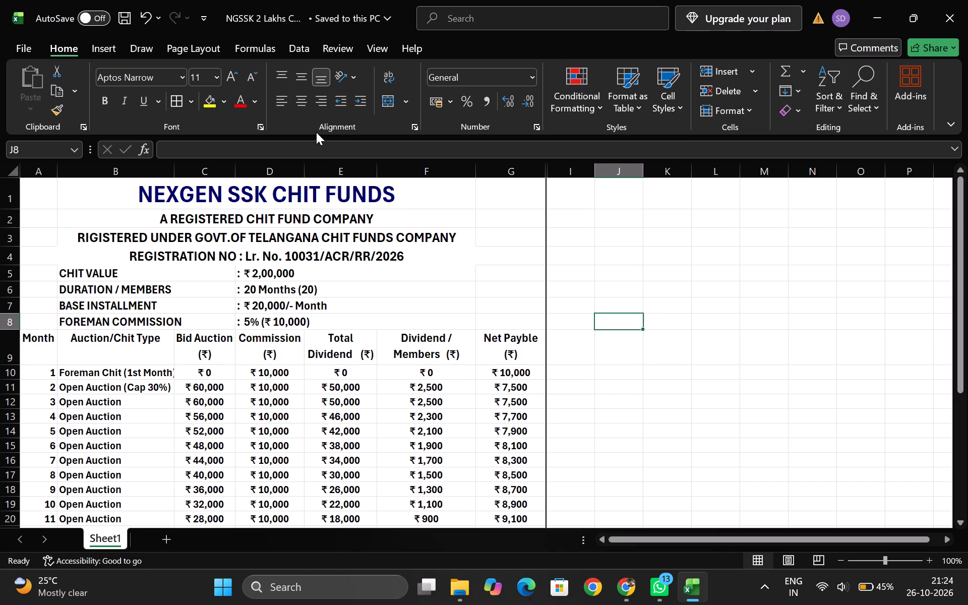
Switch to Chrome, search Google for "excel to pdf" in a new tab, and open the iLovePDF Excel converter result.
click(877, 20)
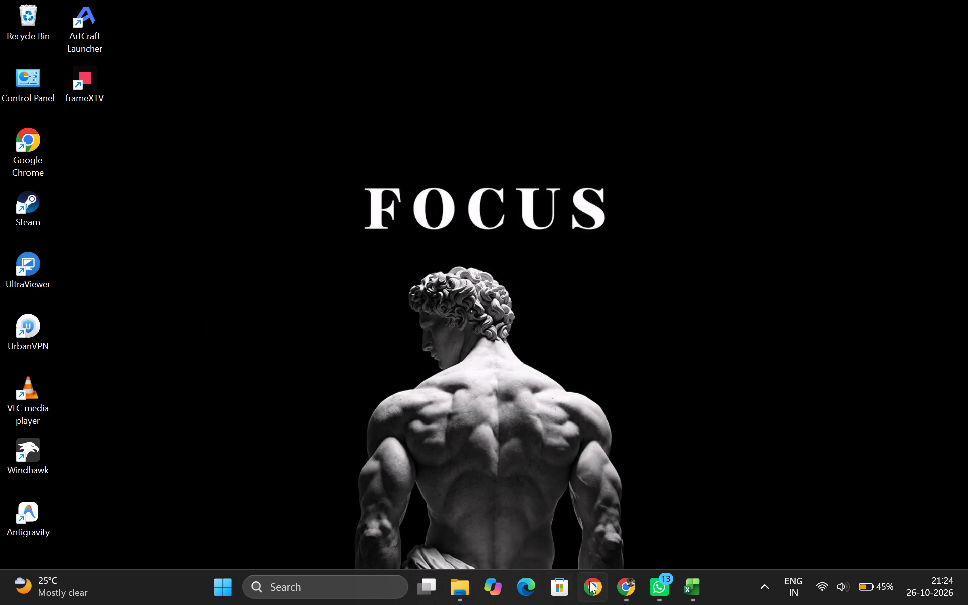
click(629, 583)
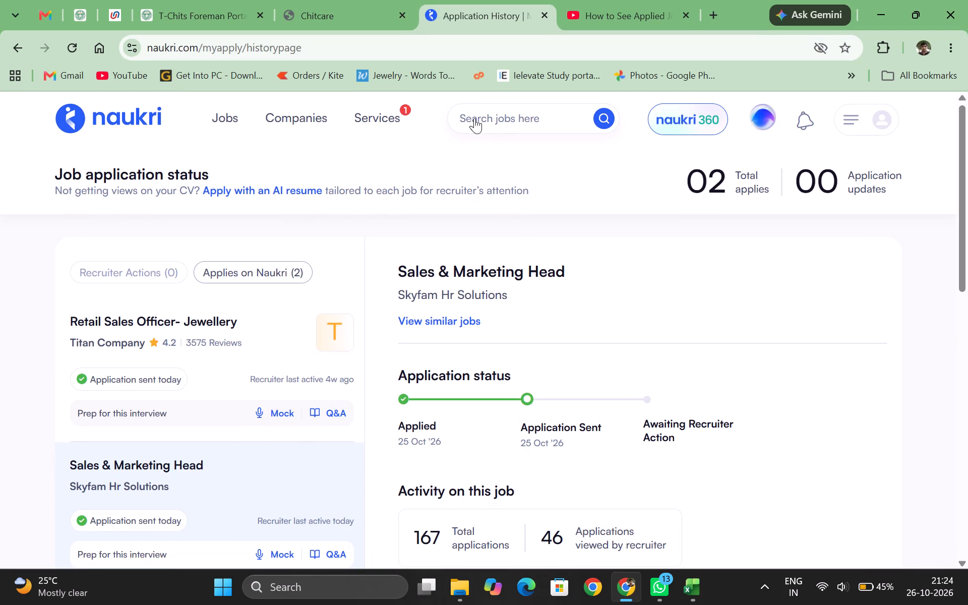
click(708, 12)
click(294, 313)
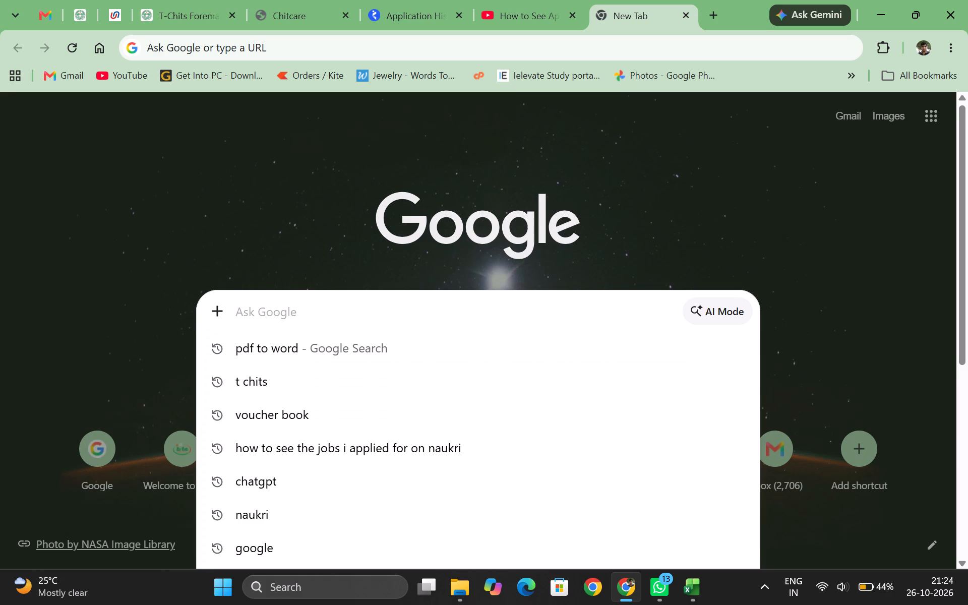
key(e)
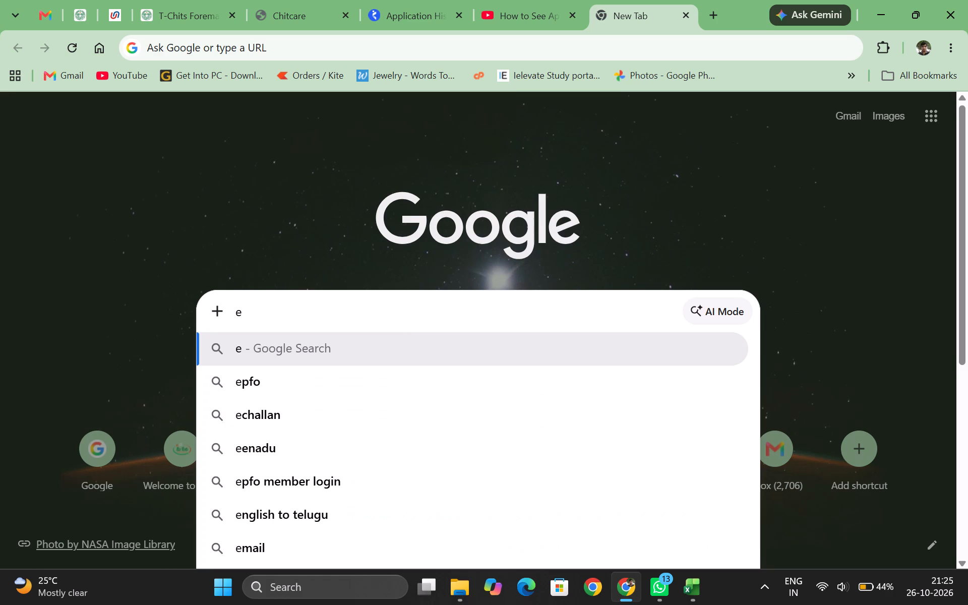
key(x)
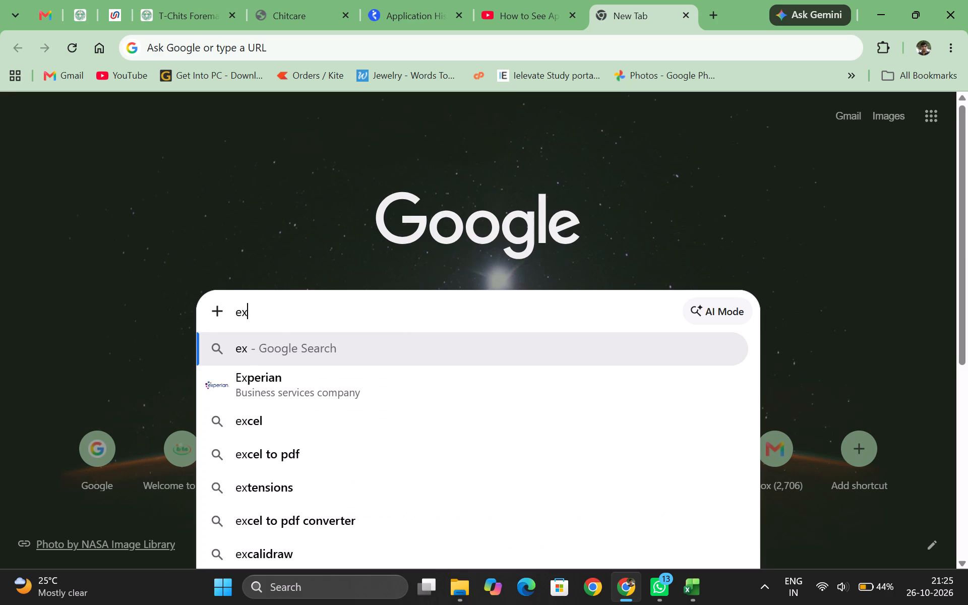
click(251, 448)
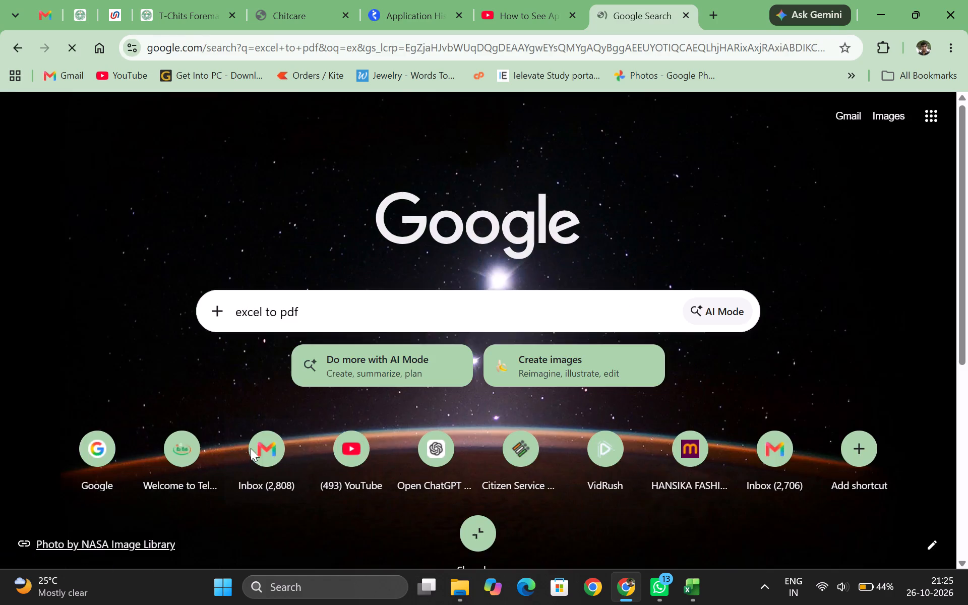
click(212, 263)
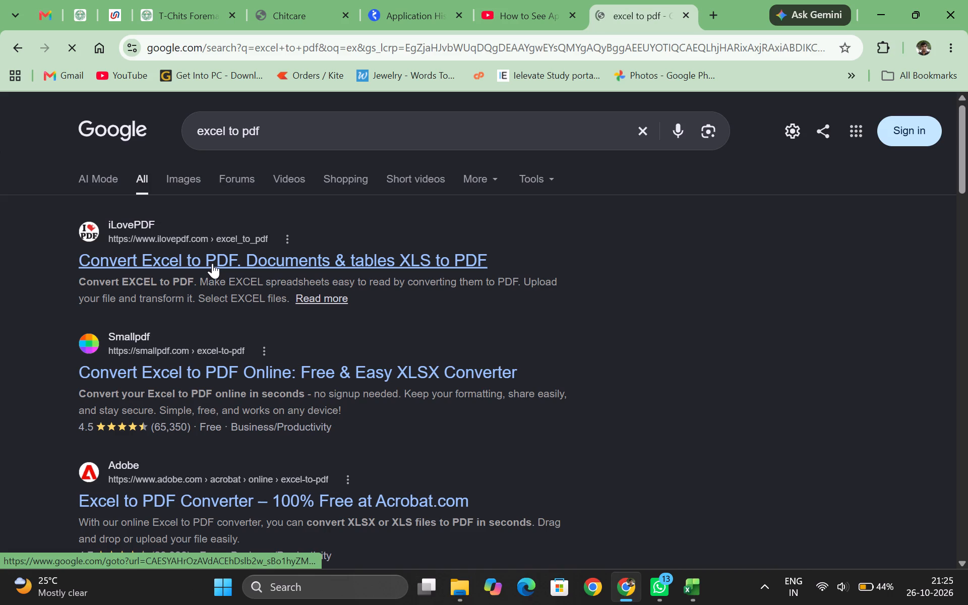
Upload NGSSK 2 Lakhs Chit.xlsx from the NEXGEN SSK CHIT FUNDS folder on drive F: and convert it to PDF.
click(489, 290)
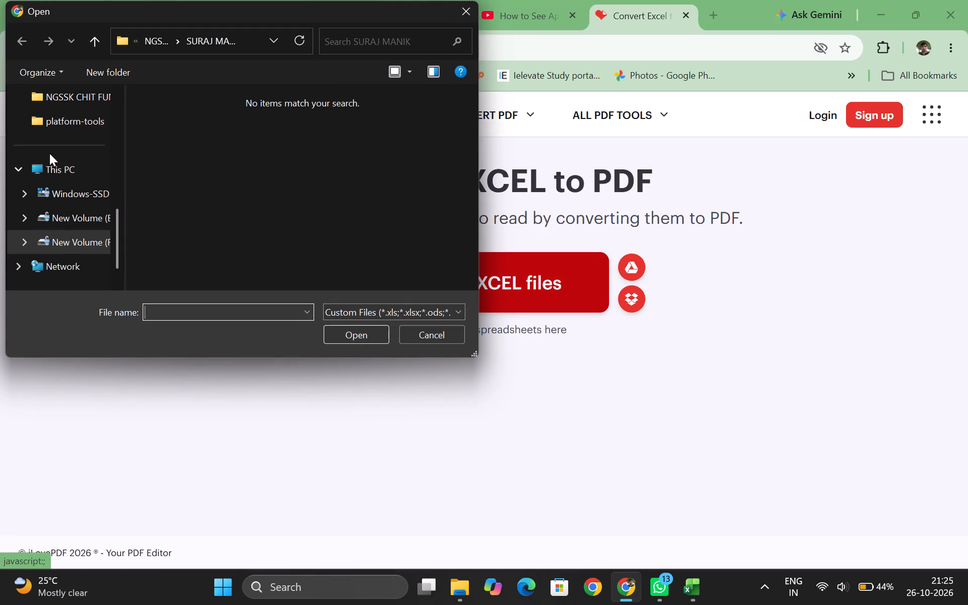
scroll(86, 232, down, 2)
click(85, 216)
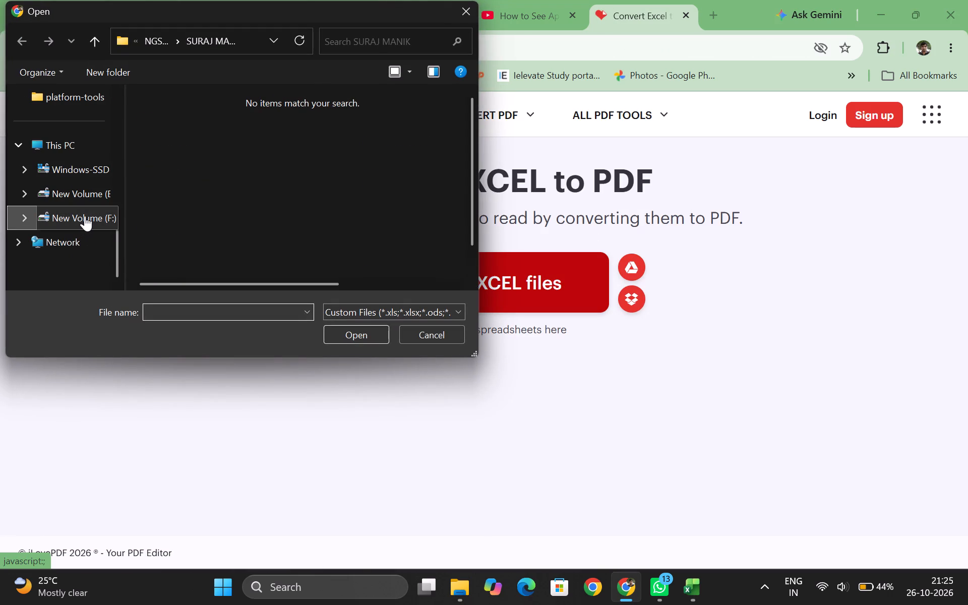
click(204, 180)
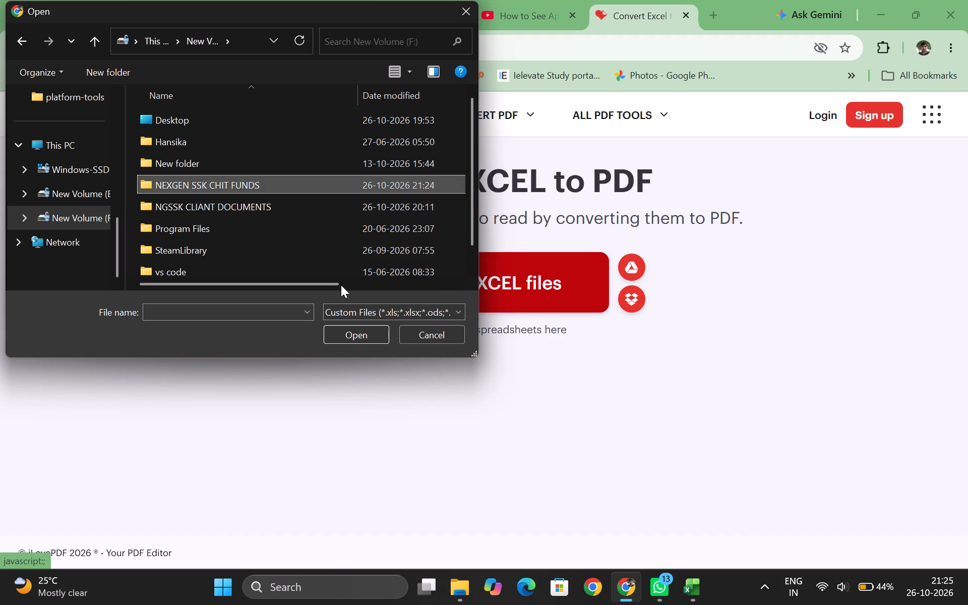
click(349, 335)
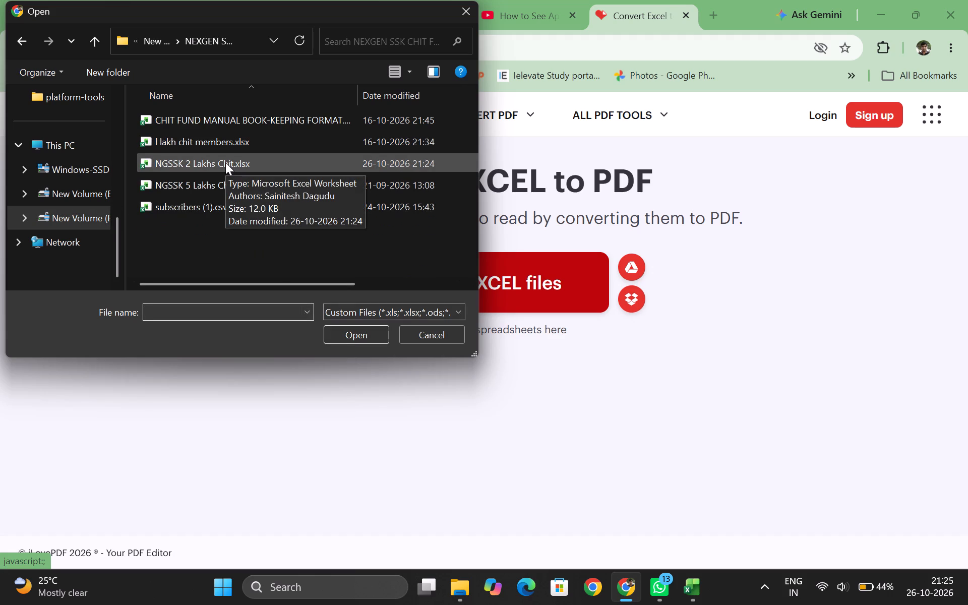
click(225, 162)
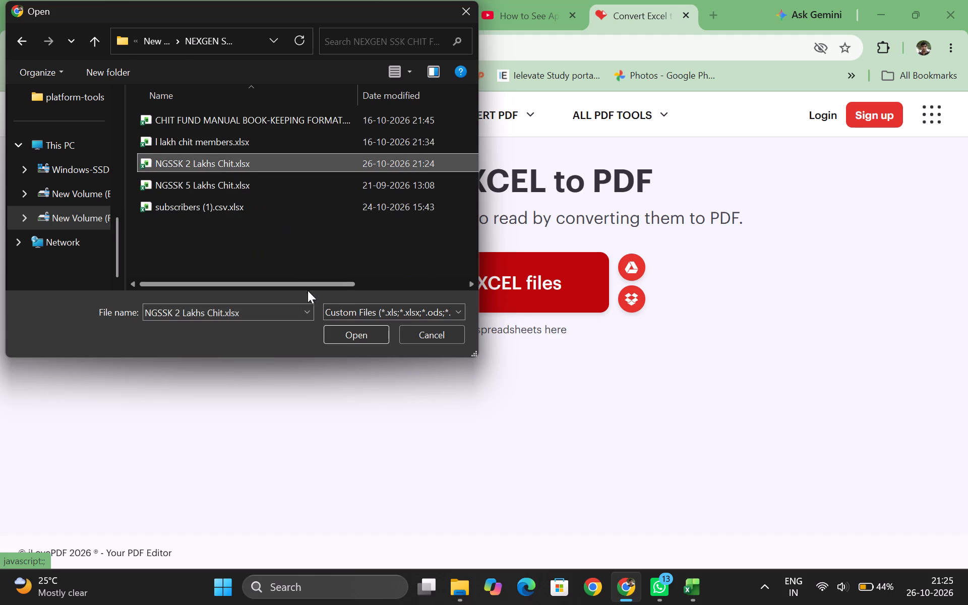
click(363, 334)
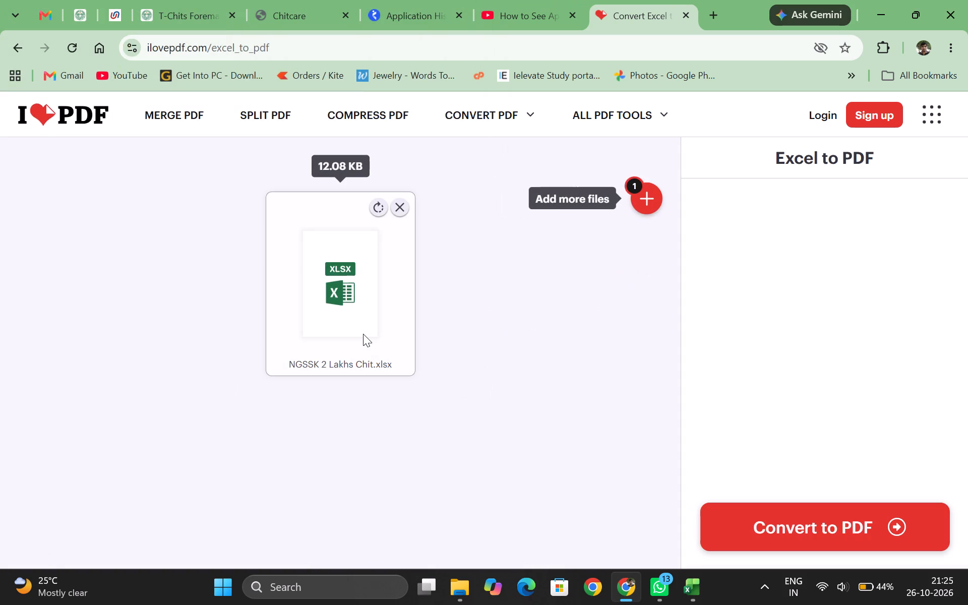
click(815, 524)
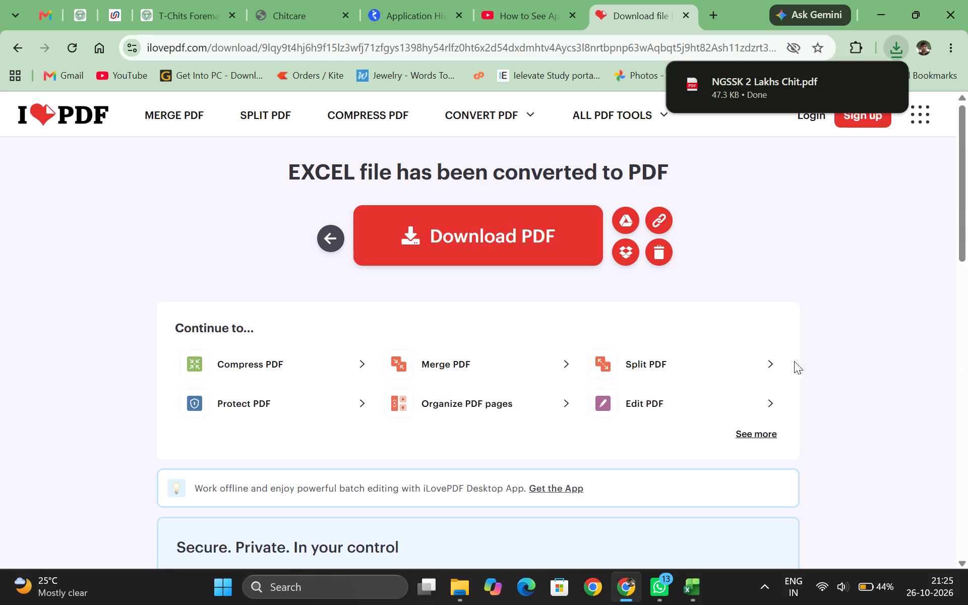
Open the downloaded NGSSK 2 Lakhs Chit.pdf and examine how the table is laid out across its pages.
click(773, 83)
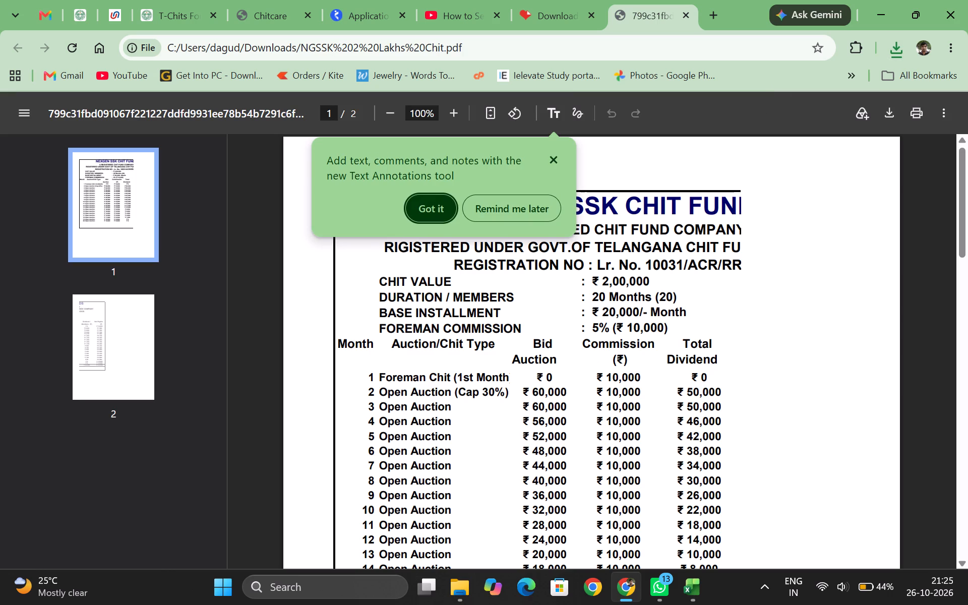
scroll(625, 355, down, 11)
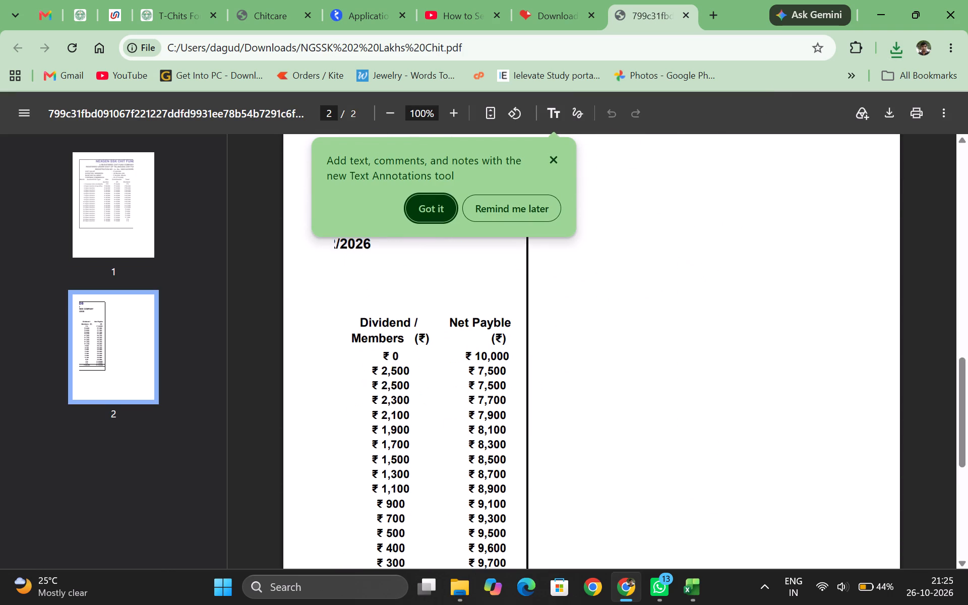
scroll(625, 355, up, 2)
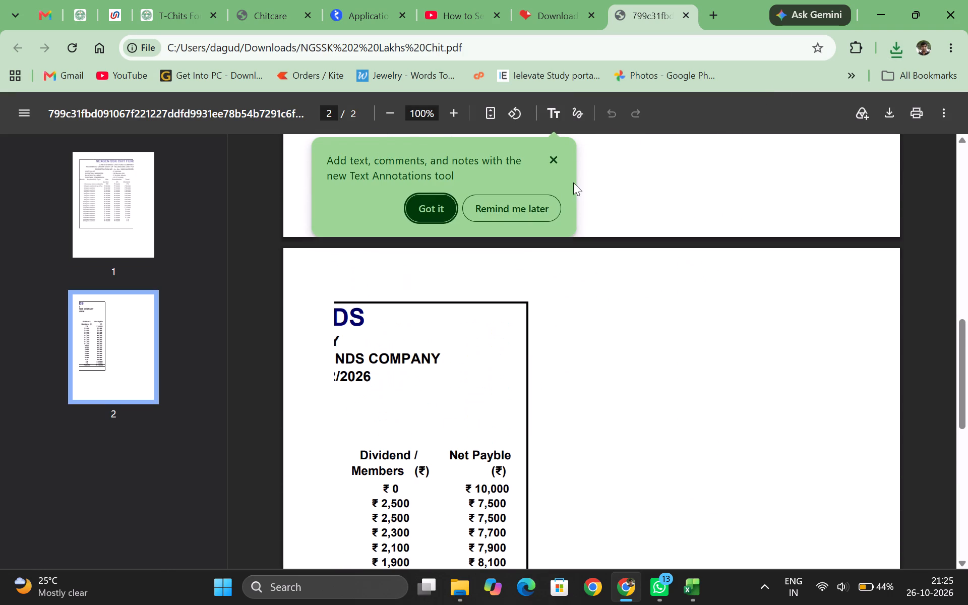
click(558, 158)
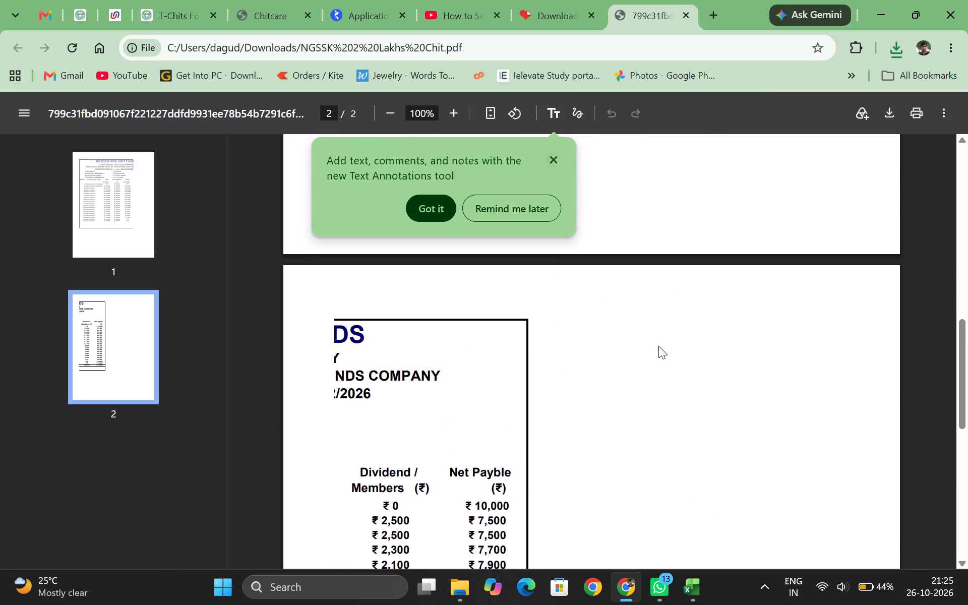
scroll(658, 342, up, 10)
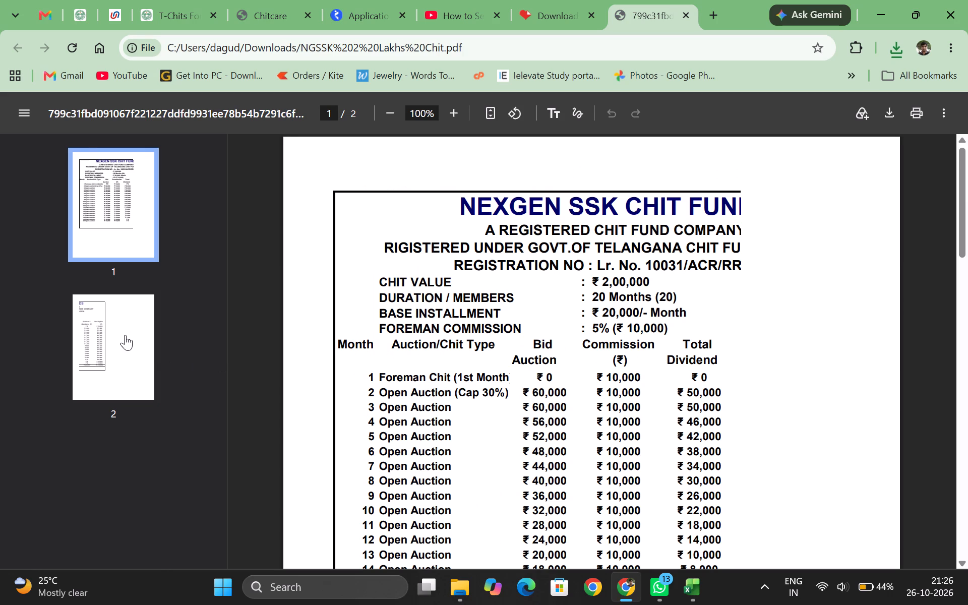
scroll(125, 335, down, 2)
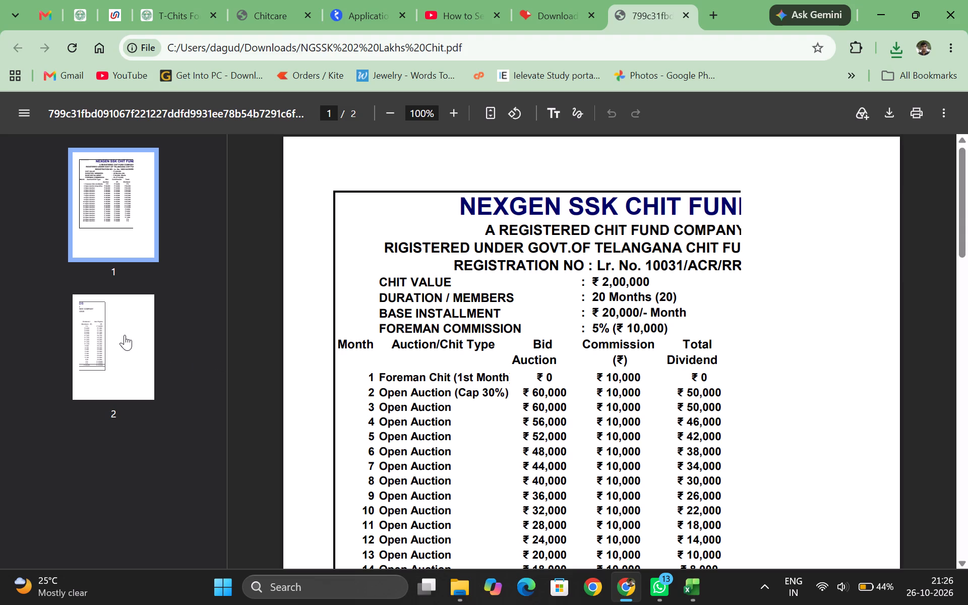
scroll(125, 335, down, 2)
scroll(125, 335, up, 5)
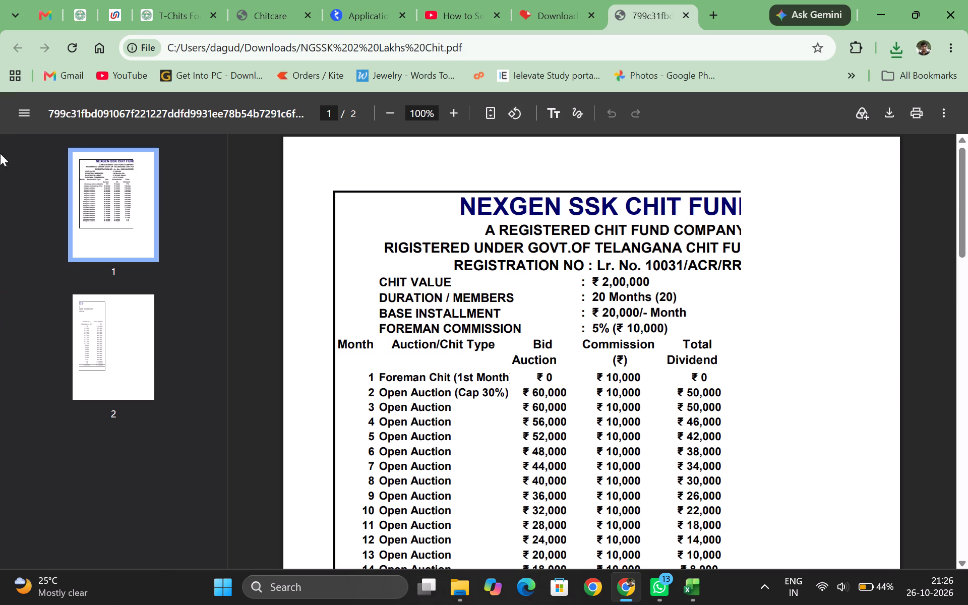
Return to the Excel workbook and set cells A1:G32 as the print area.
click(694, 585)
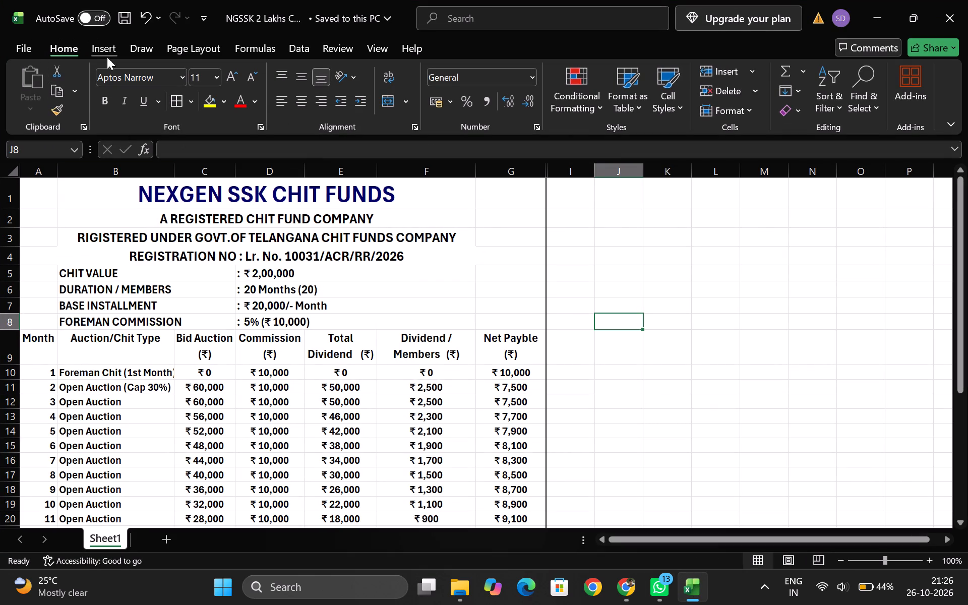
click(208, 50)
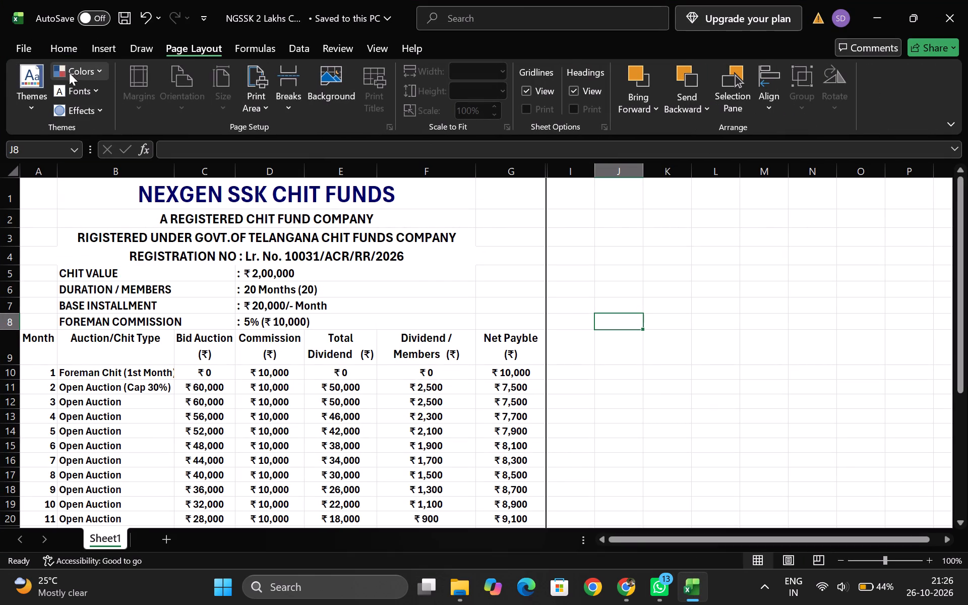
click(140, 78)
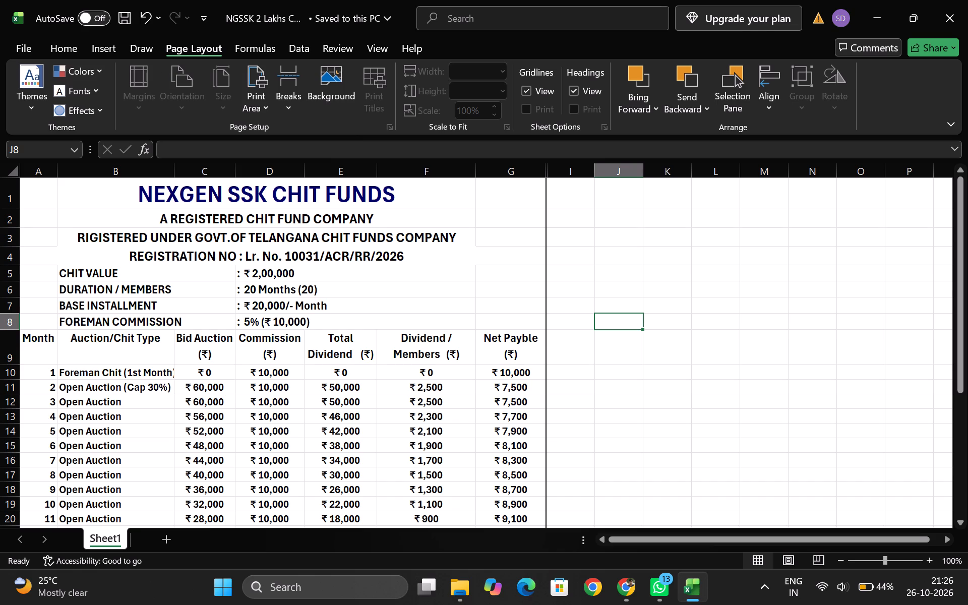
click(36, 198)
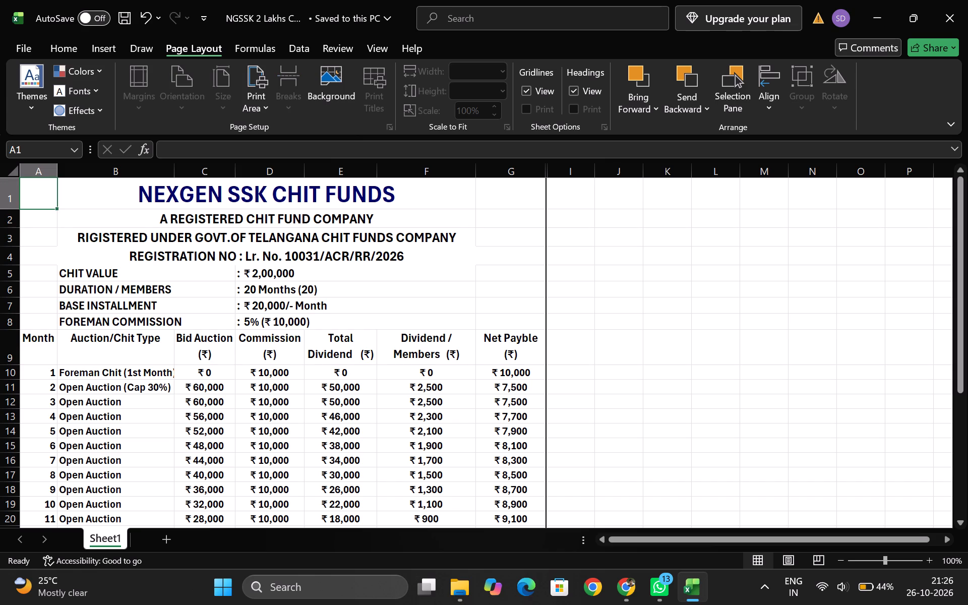
key(shift+Right)
key(shift+Right)
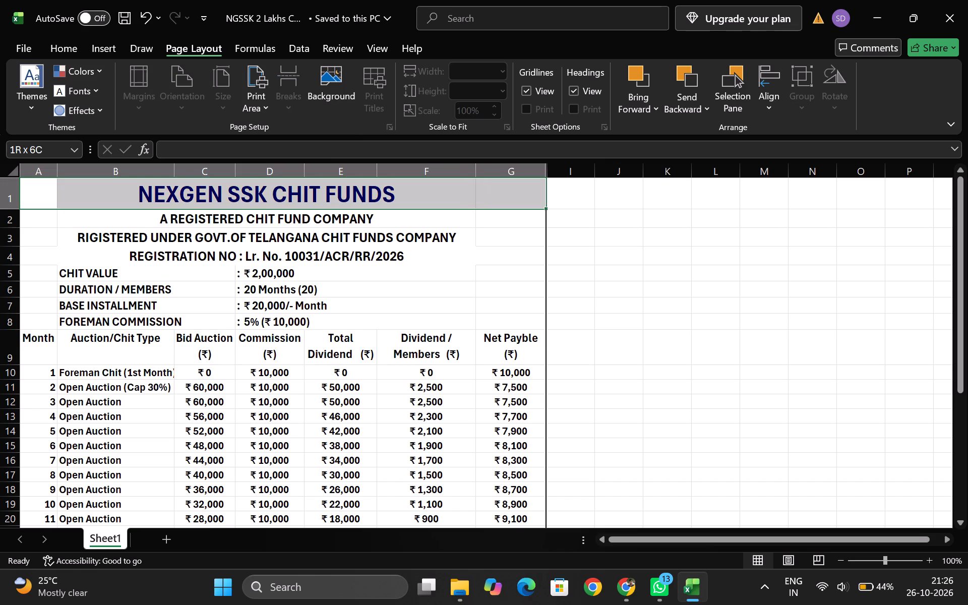
key(shift+Down)
key(shift+Down)
key(shift+Down)
key(shift+Down)
key(shift+Down)
key(shift+Down)
key(shift+Down)
key(shift+Down)
key(shift+Down)
key(shift+Down)
key(shift+Down)
key(shift+Down)
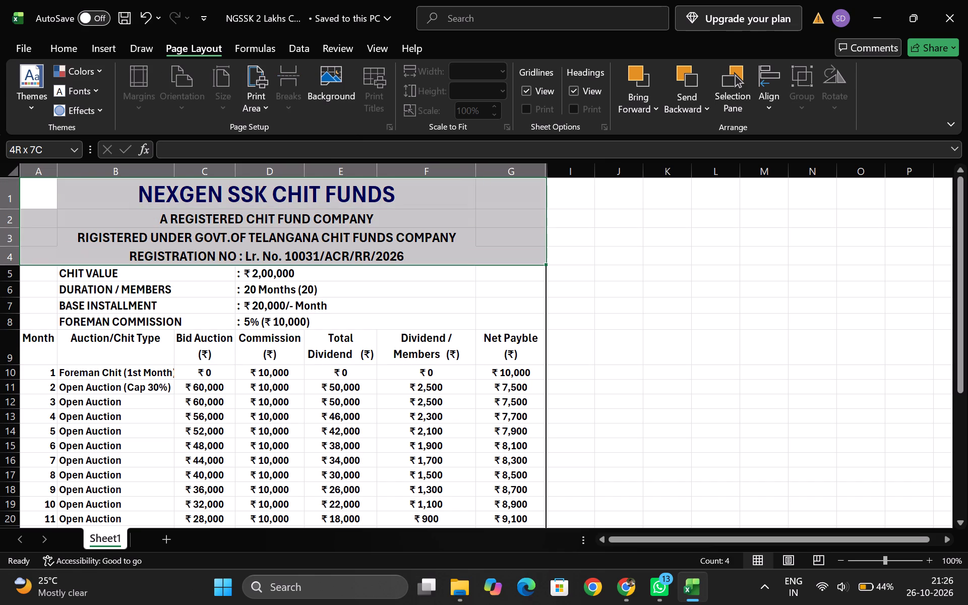
key(shift+Down)
key(shift+Down)
key(shift+Down)
key(shift+Down)
key(shift+Down)
key(shift+Down)
key(shift+Down)
key(shift+Down)
key(shift+Down)
key(shift+Down)
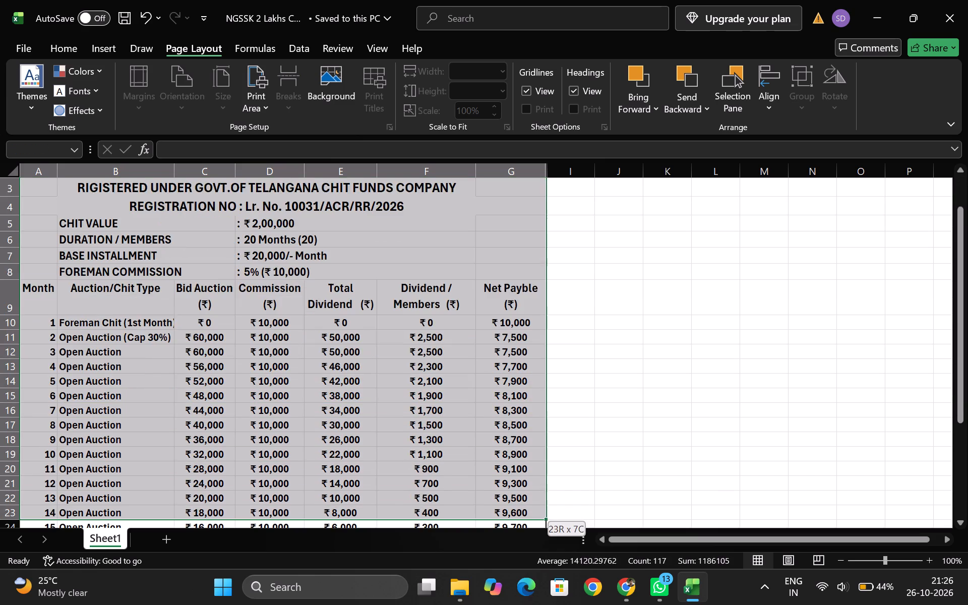
key(shift+Down)
key(shift+Down)
key(shift+Down)
key(shift+Down)
key(shift+Down)
key(shift+Down)
key(shift+Down)
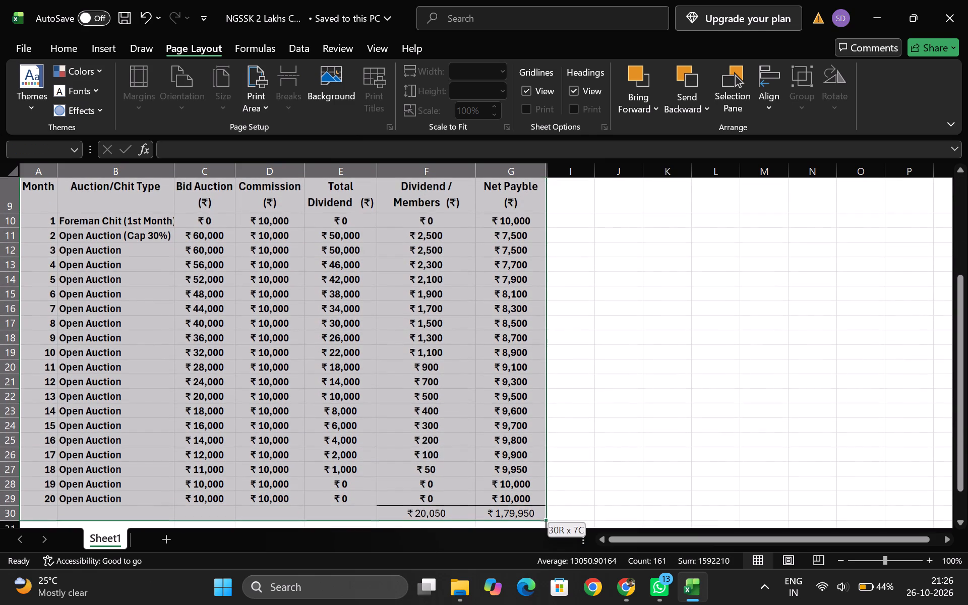
key(shift+Down)
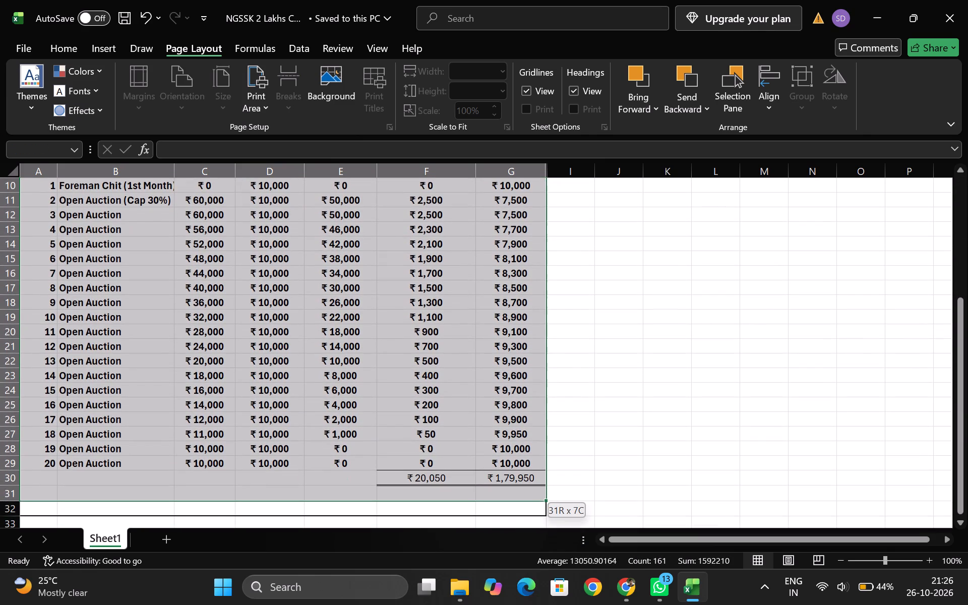
key(shift+Down)
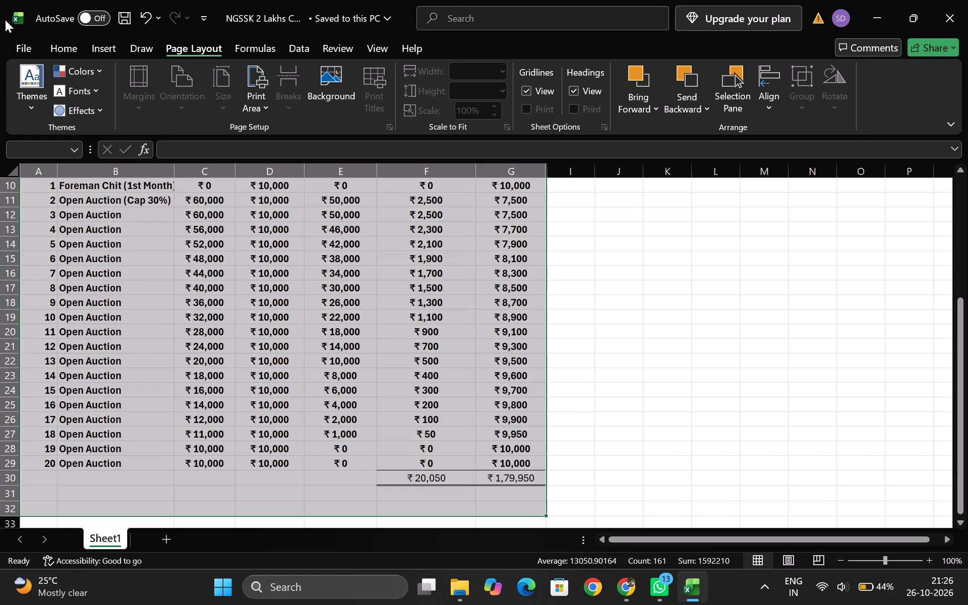
click(140, 78)
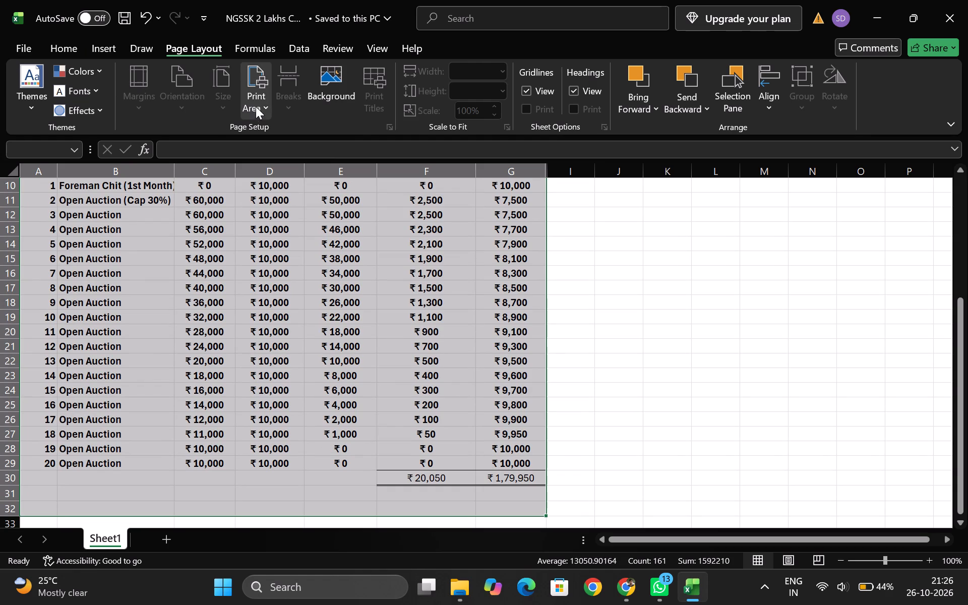
click(265, 106)
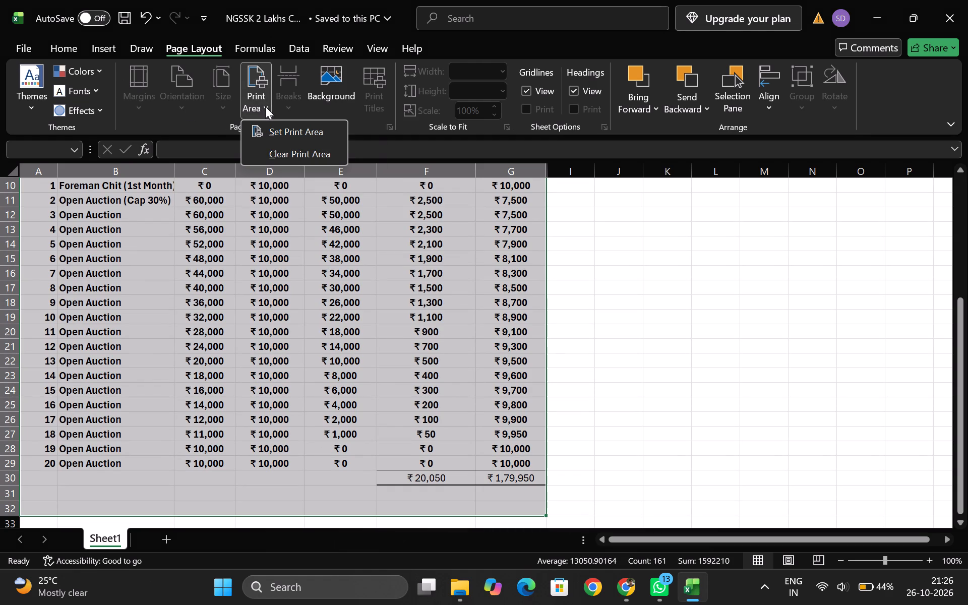
click(277, 131)
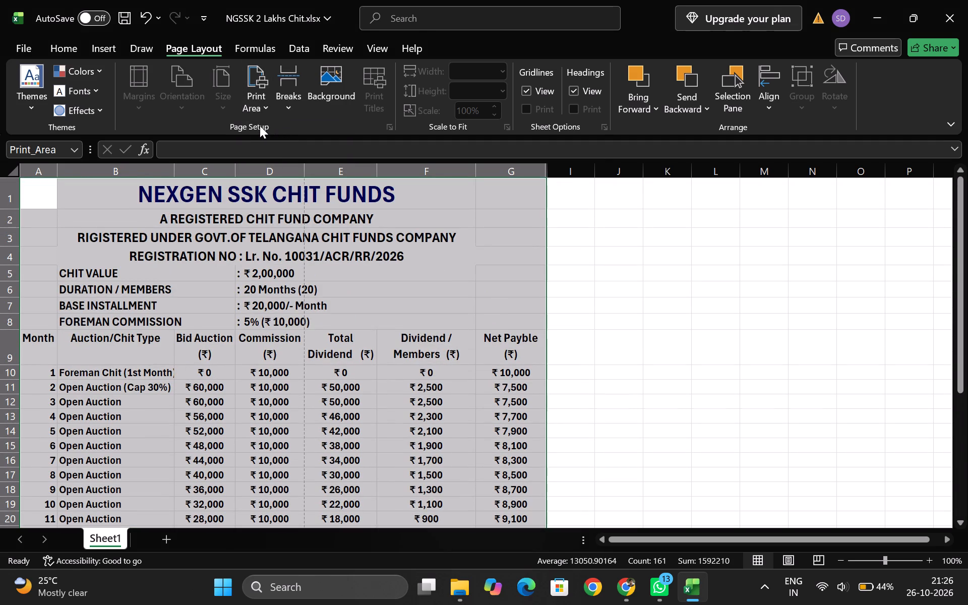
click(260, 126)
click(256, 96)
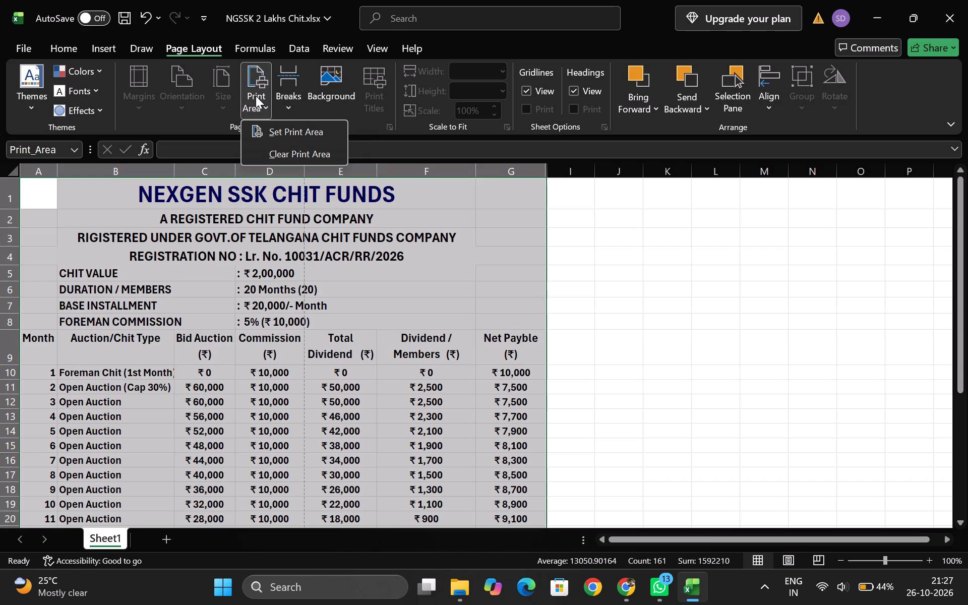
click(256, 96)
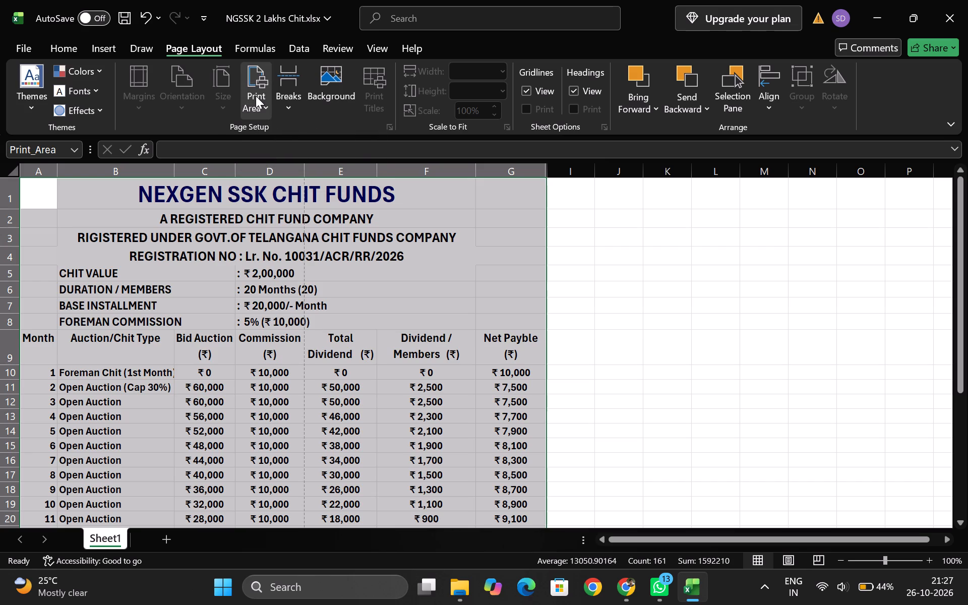
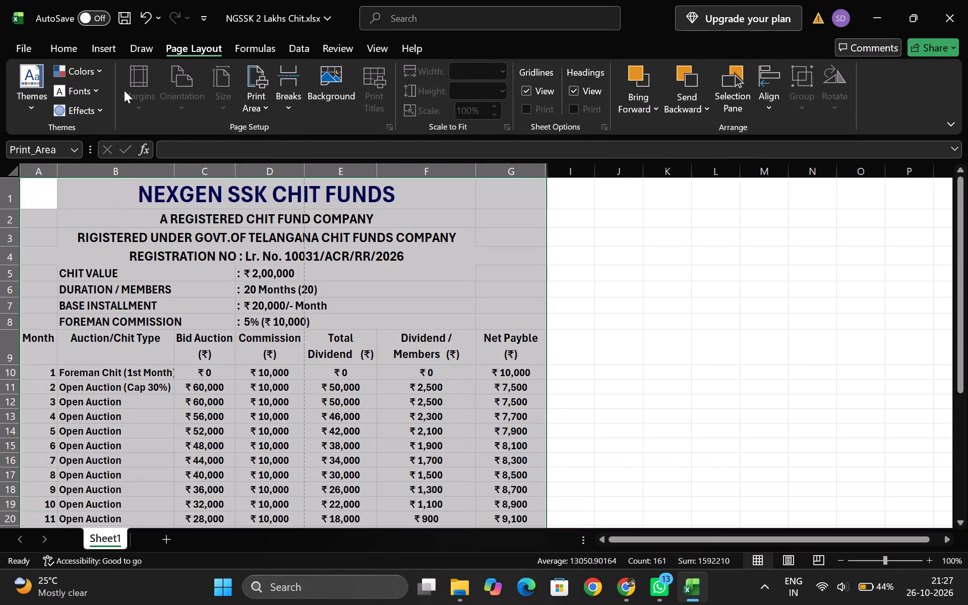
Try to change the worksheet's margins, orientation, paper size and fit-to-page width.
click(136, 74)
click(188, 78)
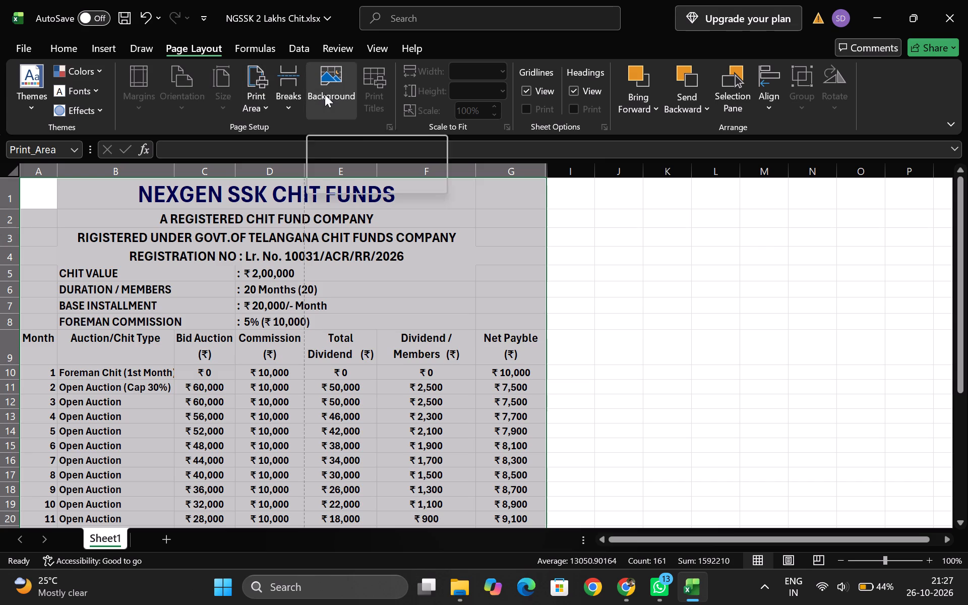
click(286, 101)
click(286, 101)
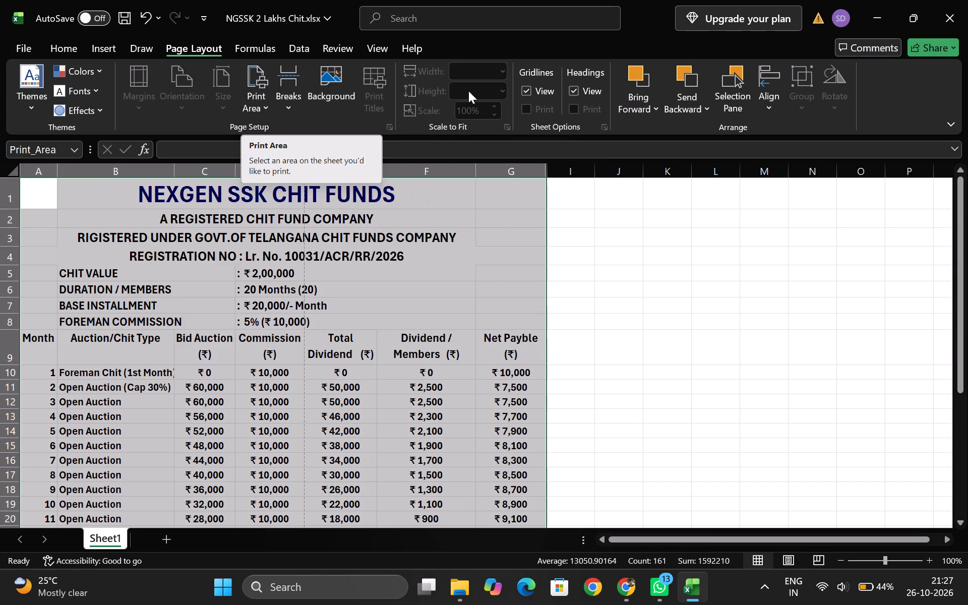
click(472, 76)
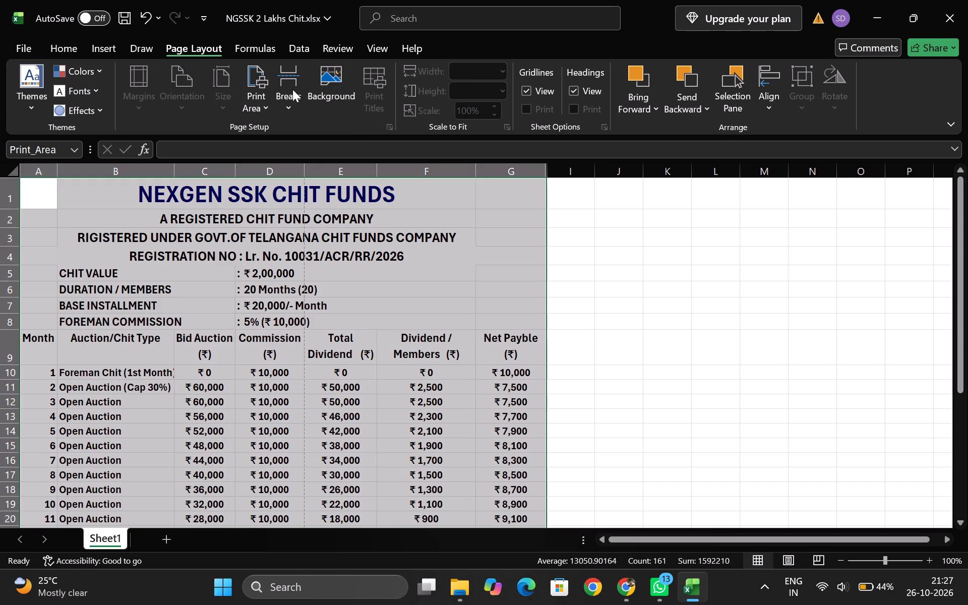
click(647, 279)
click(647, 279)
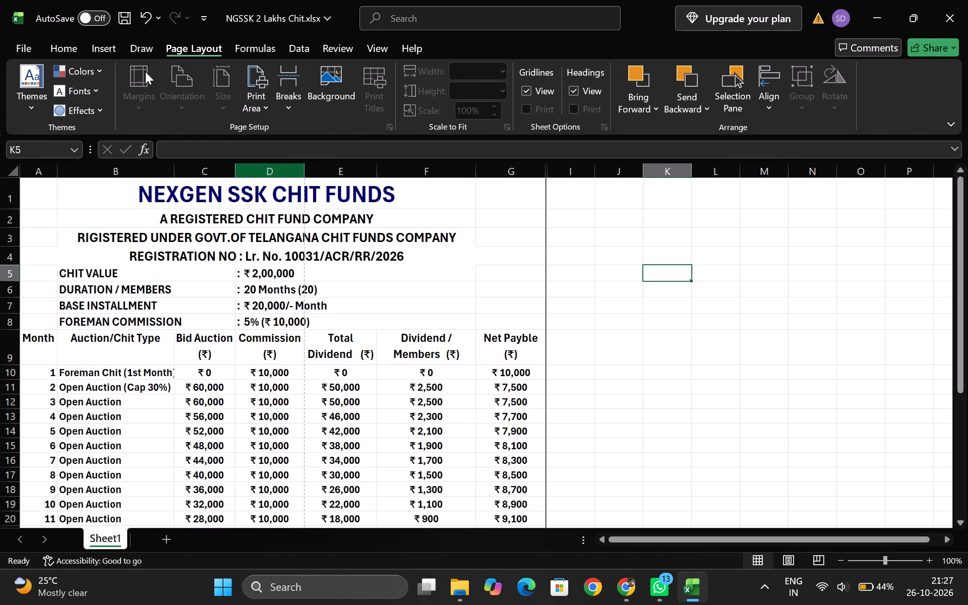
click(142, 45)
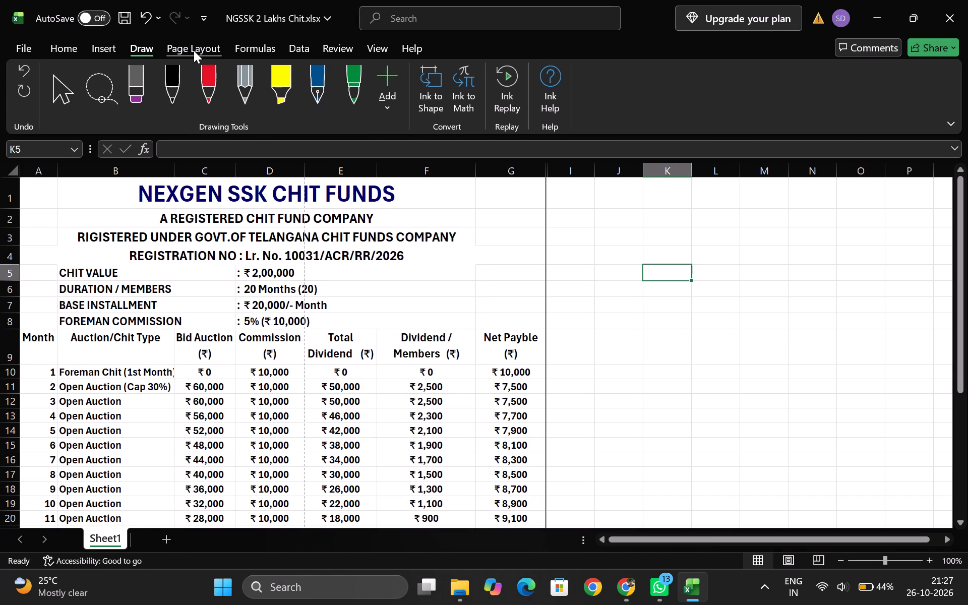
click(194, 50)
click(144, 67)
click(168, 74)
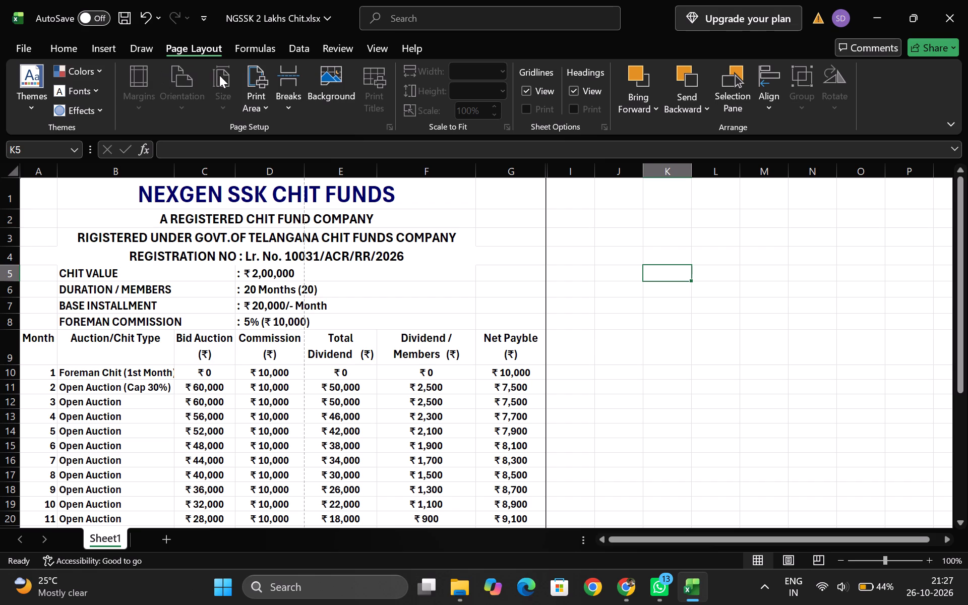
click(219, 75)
Save the NGSSK 2 Lakhs Chit workbook.
scroll(653, 379, up, 4)
scroll(653, 377, down, 6)
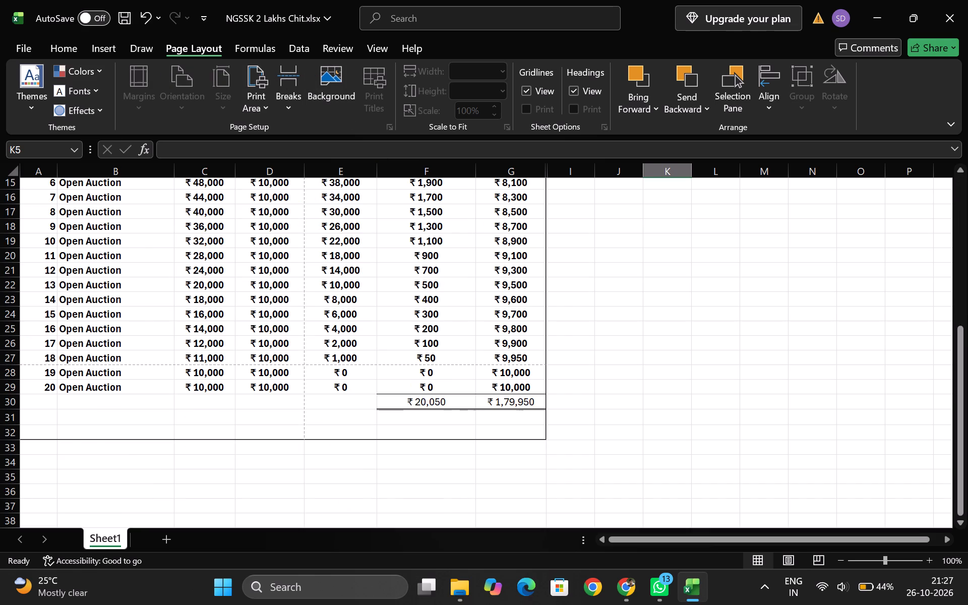
scroll(661, 366, up, 5)
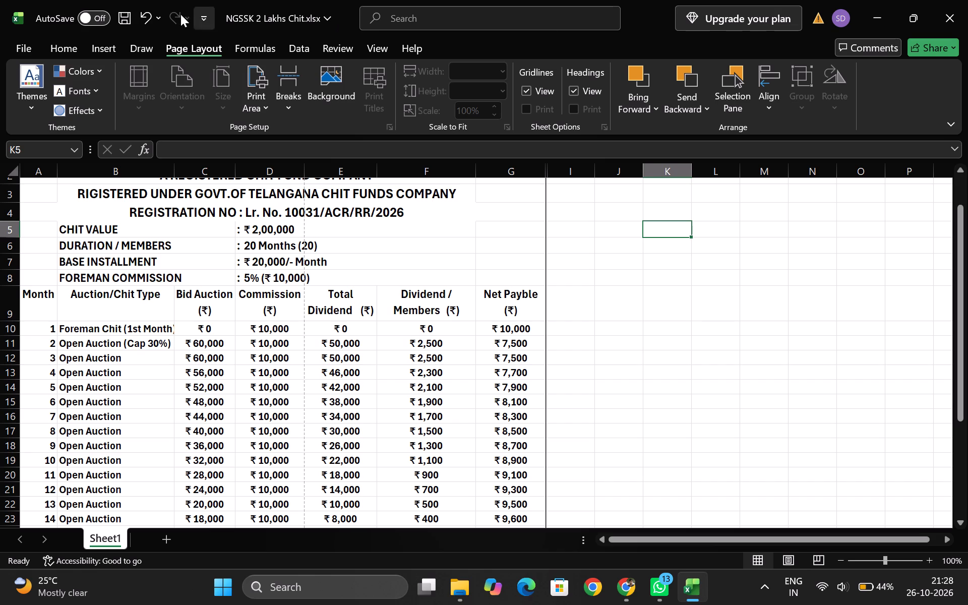
click(122, 19)
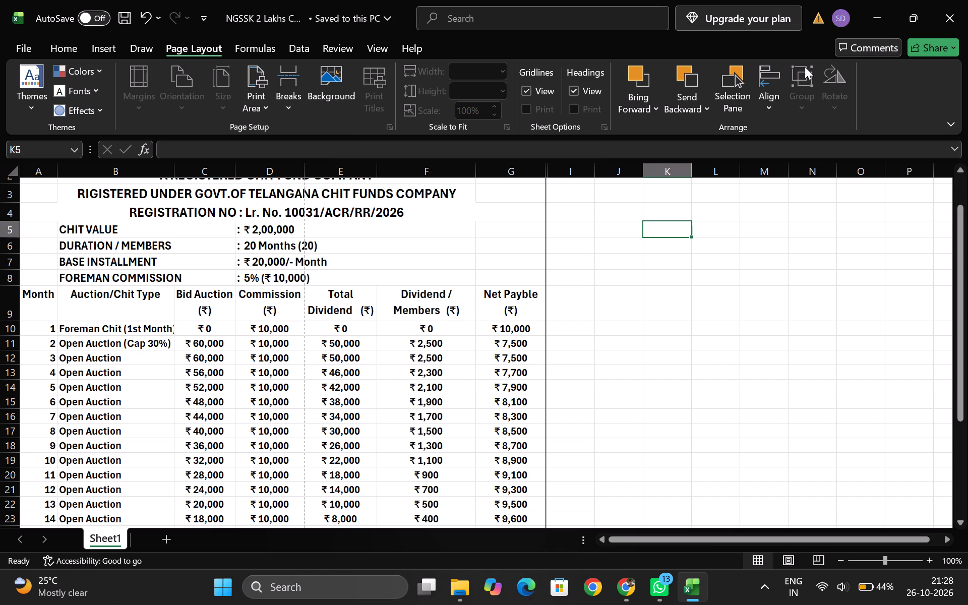
click(875, 16)
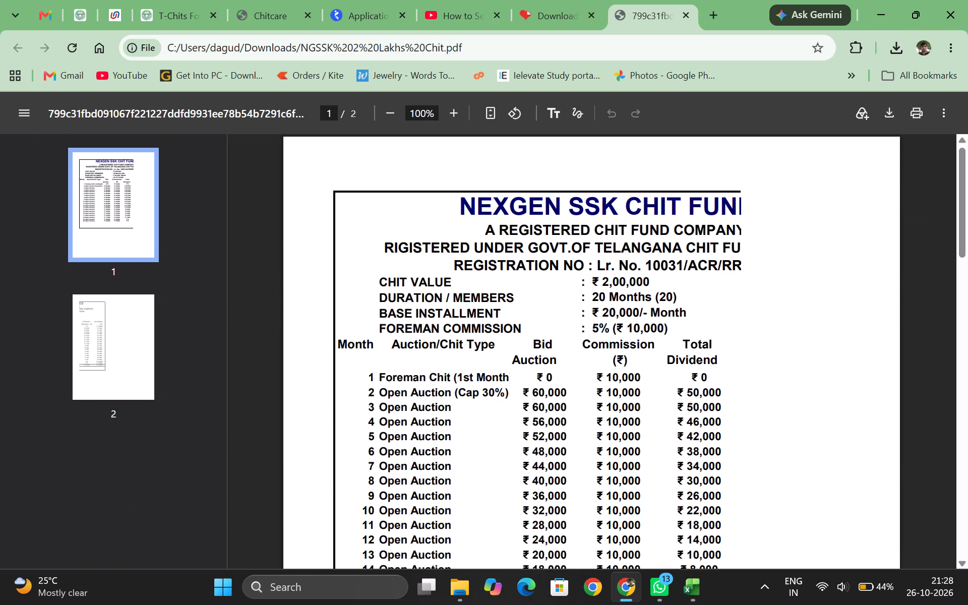
scroll(458, 263, up, 5)
scroll(458, 263, down, 4)
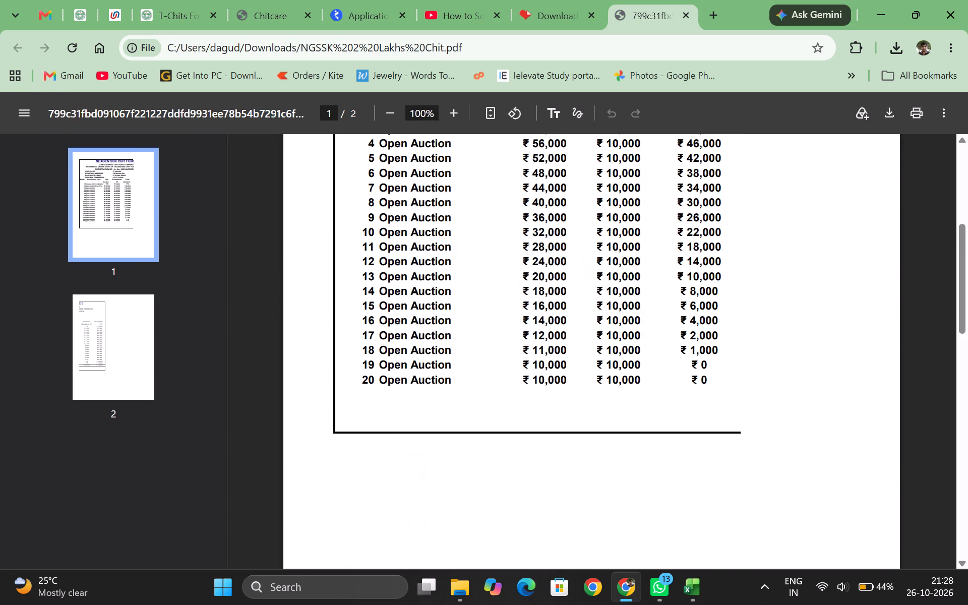
scroll(458, 263, up, 5)
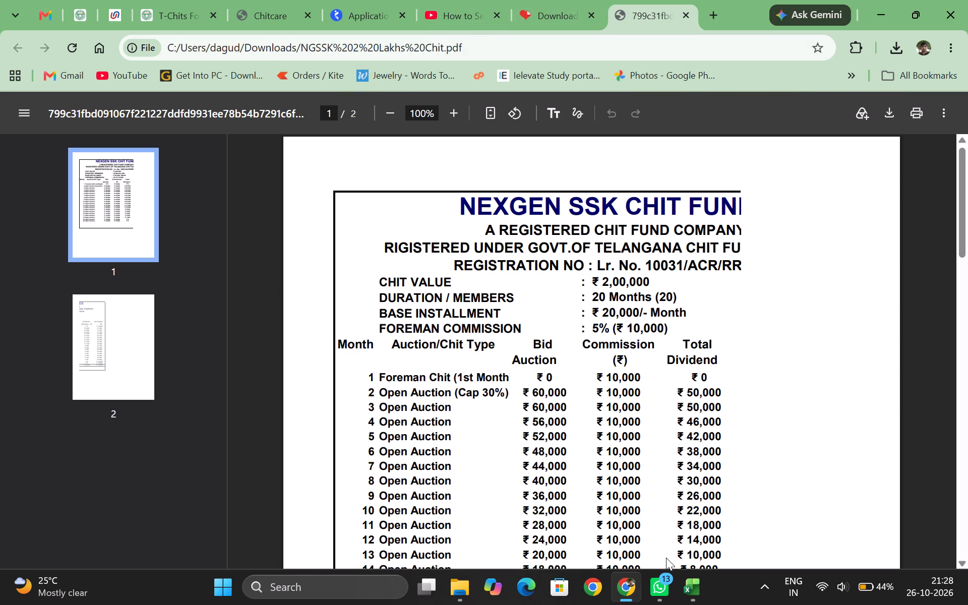
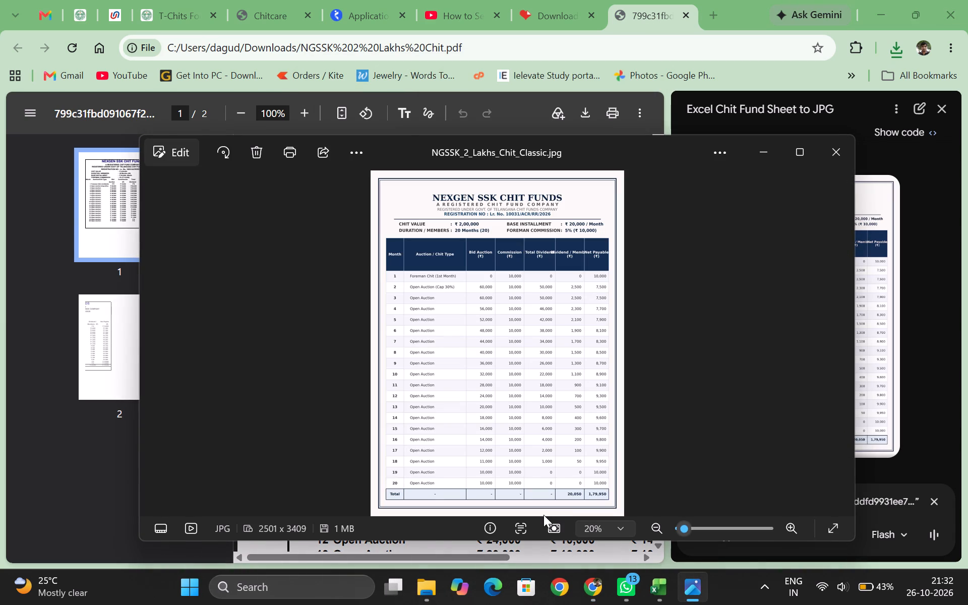
Examine the JPG's company header, chit details, column headings and auction rows for legibility and layout.
scroll(521, 383, down, 5)
scroll(521, 382, up, 5)
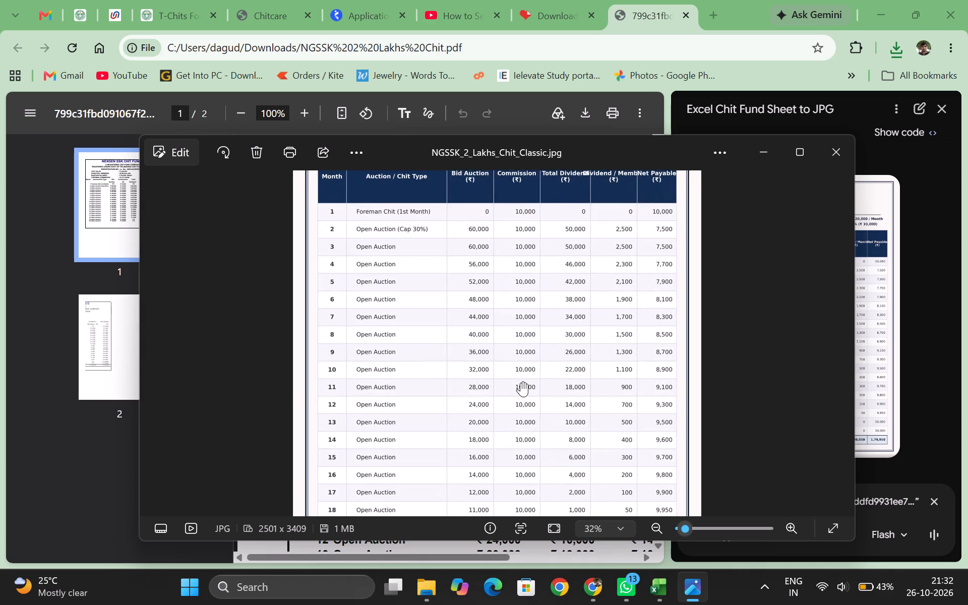
scroll(521, 382, up, 8)
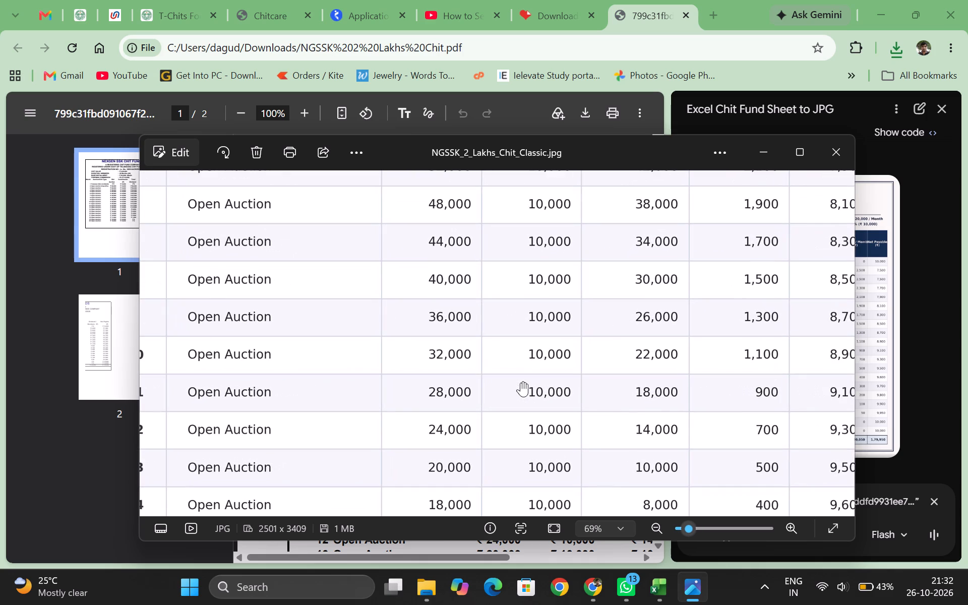
scroll(521, 382, down, 5)
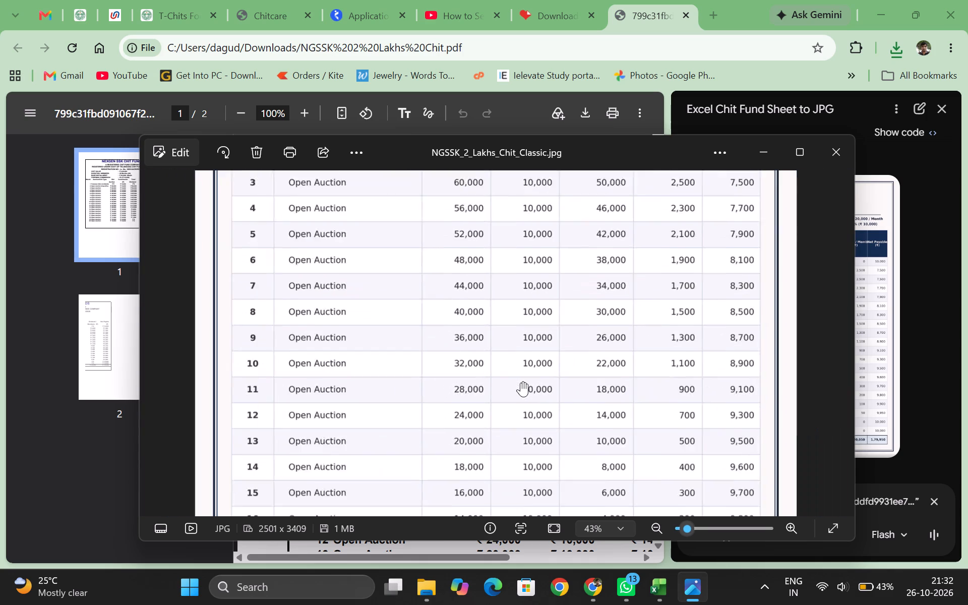
scroll(521, 382, down, 7)
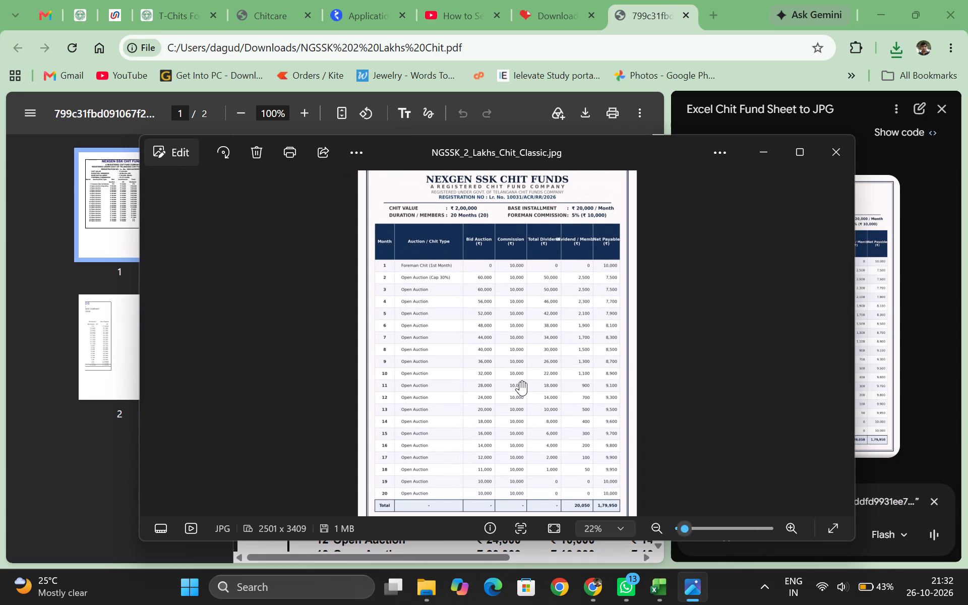
scroll(520, 381, up, 2)
scroll(520, 381, down, 5)
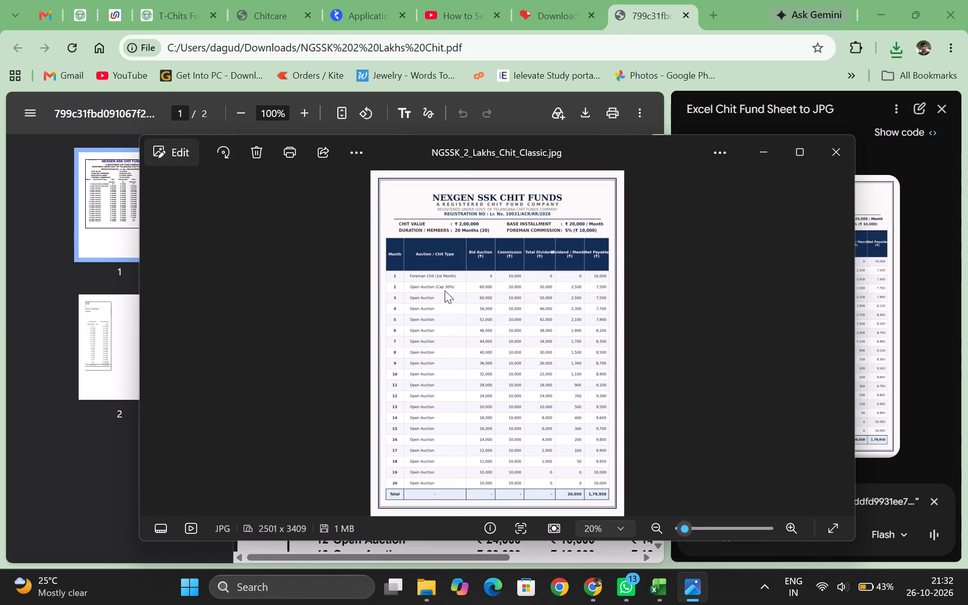
scroll(486, 262, up, 5)
scroll(486, 262, down, 4)
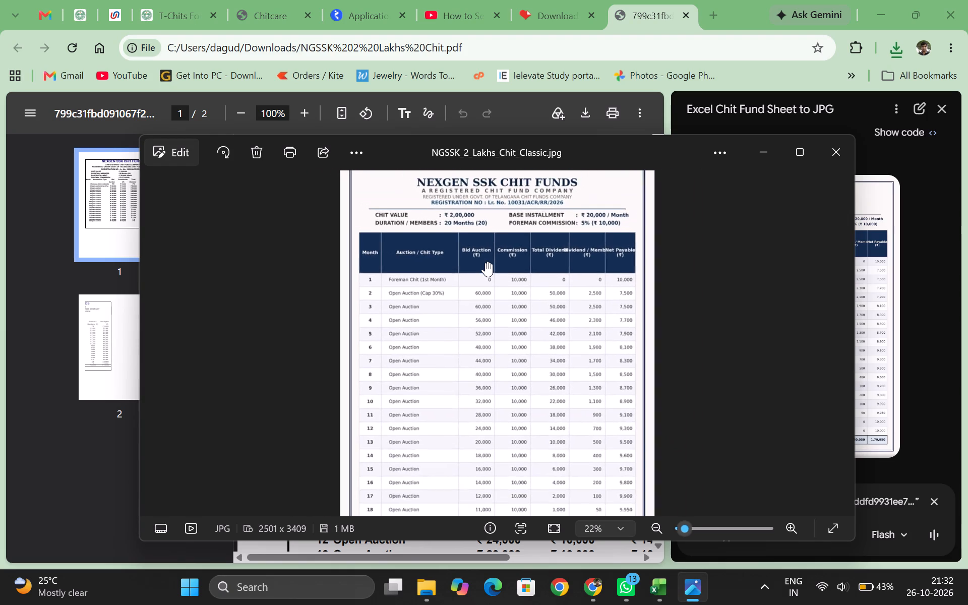
scroll(491, 215, down, 4)
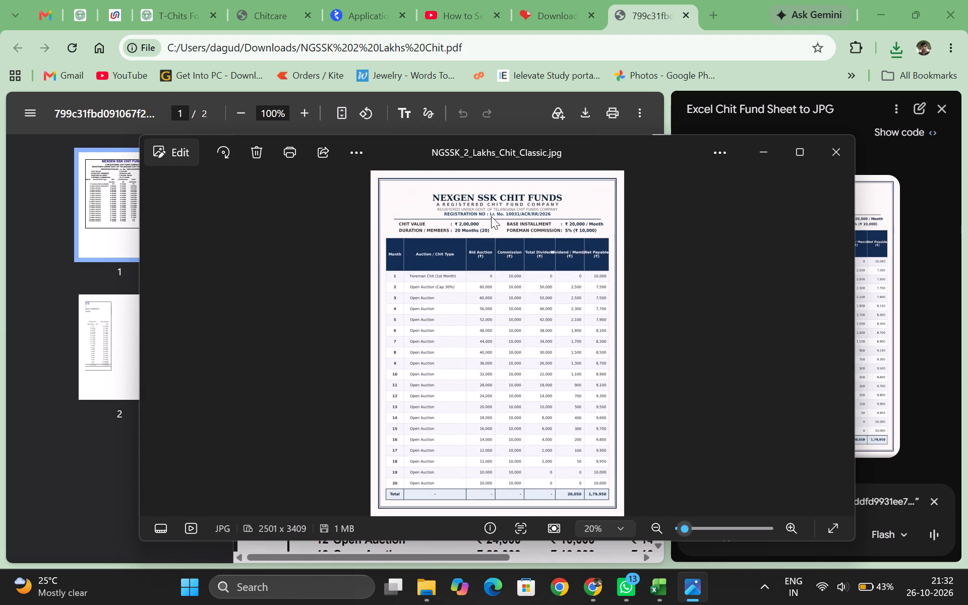
scroll(491, 216, up, 11)
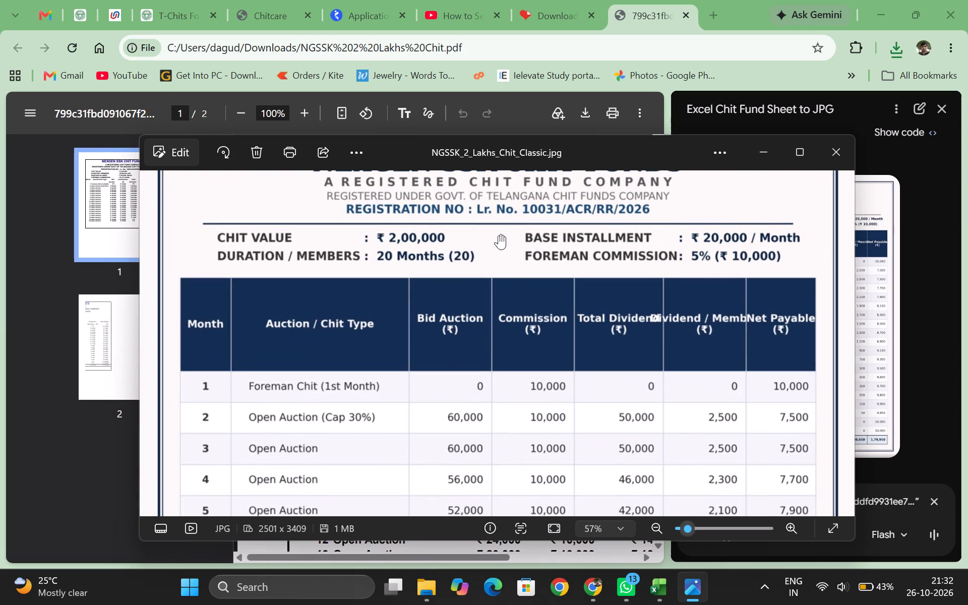
drag(508, 271, 509, 276)
drag(509, 274, 509, 339)
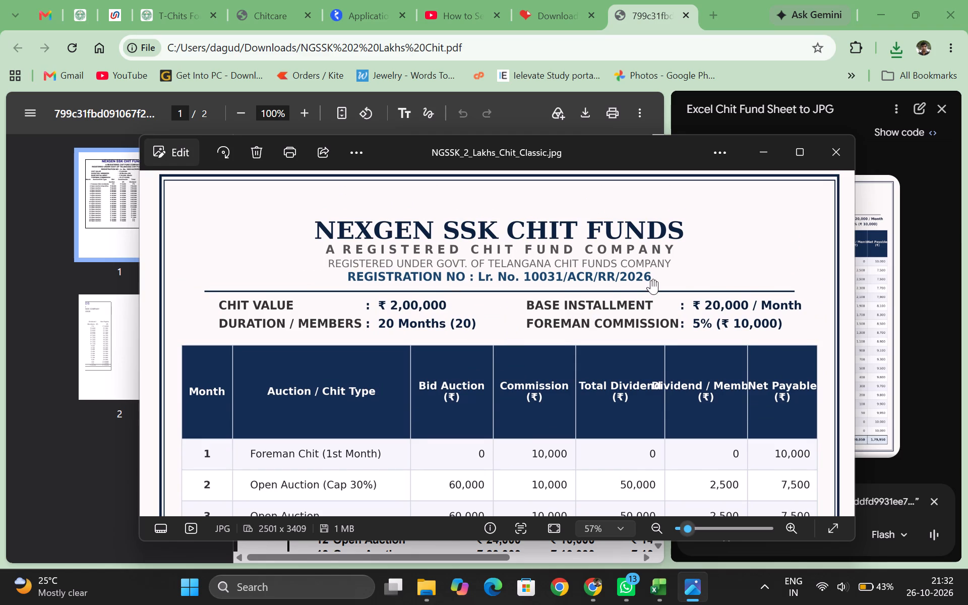
scroll(656, 270, down, 7)
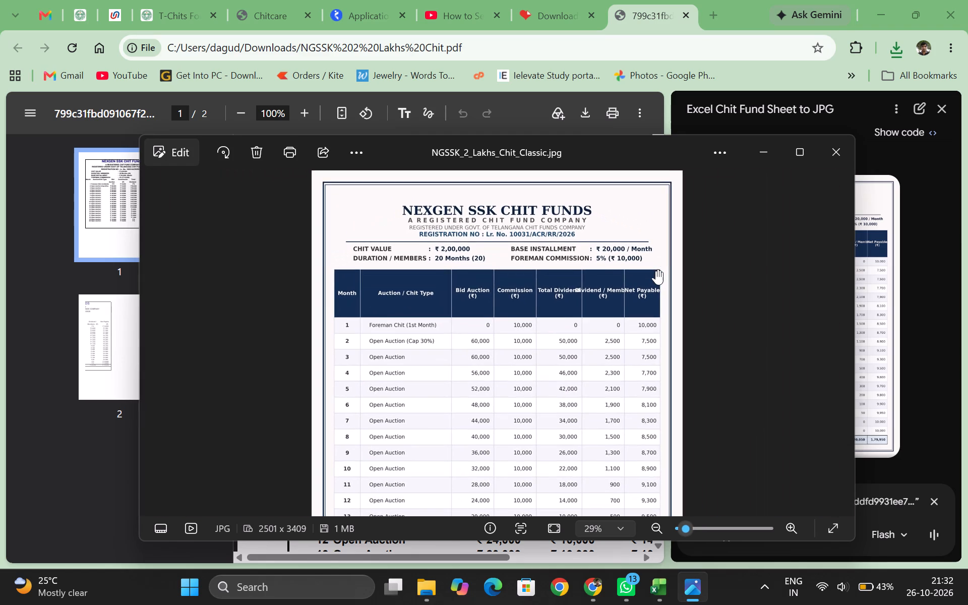
scroll(656, 270, up, 1)
scroll(656, 270, down, 4)
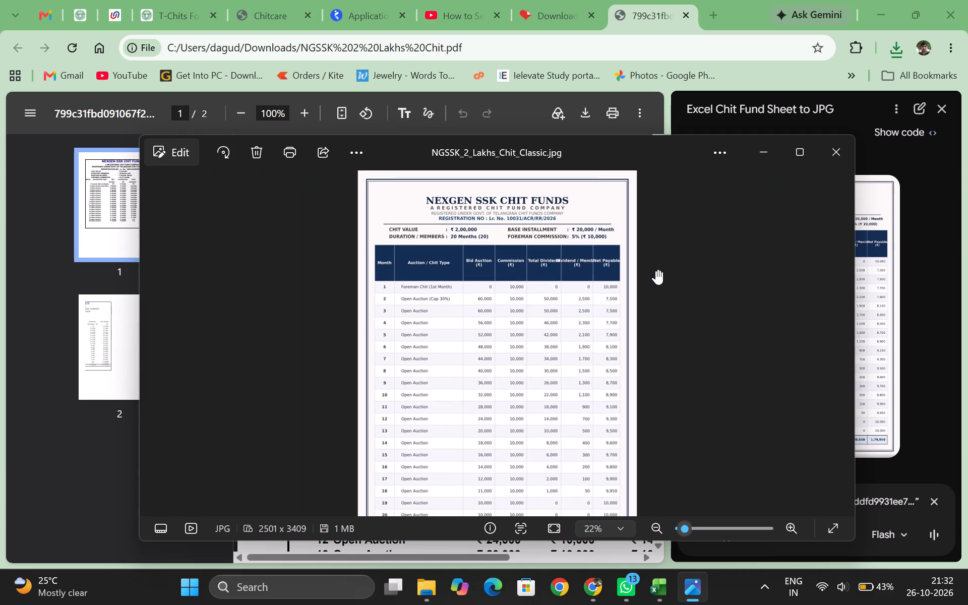
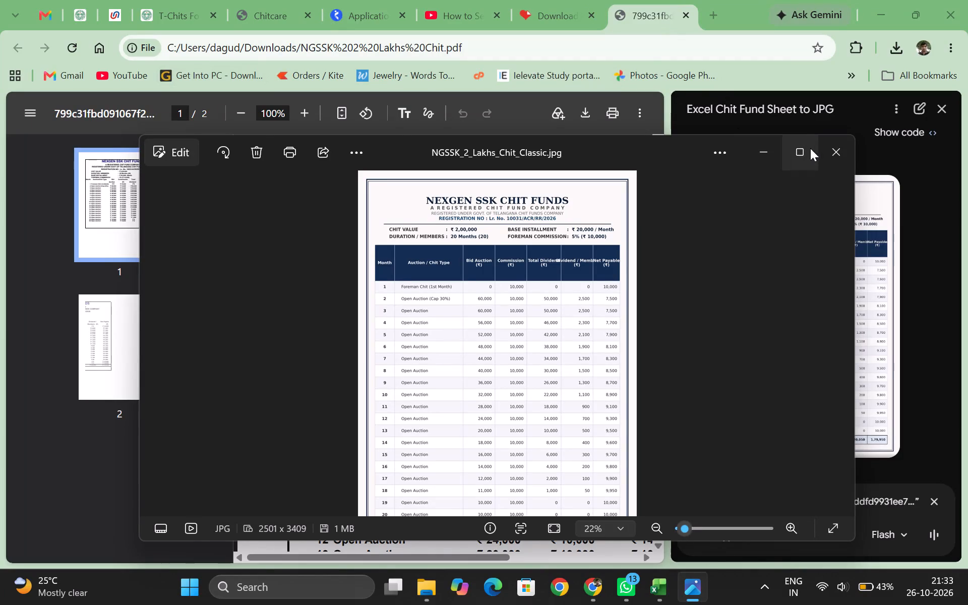
Close the NGSSK_2_Lakhs_Chit_Classic.jpg preview and return to the Gemini chat in Chrome.
click(840, 151)
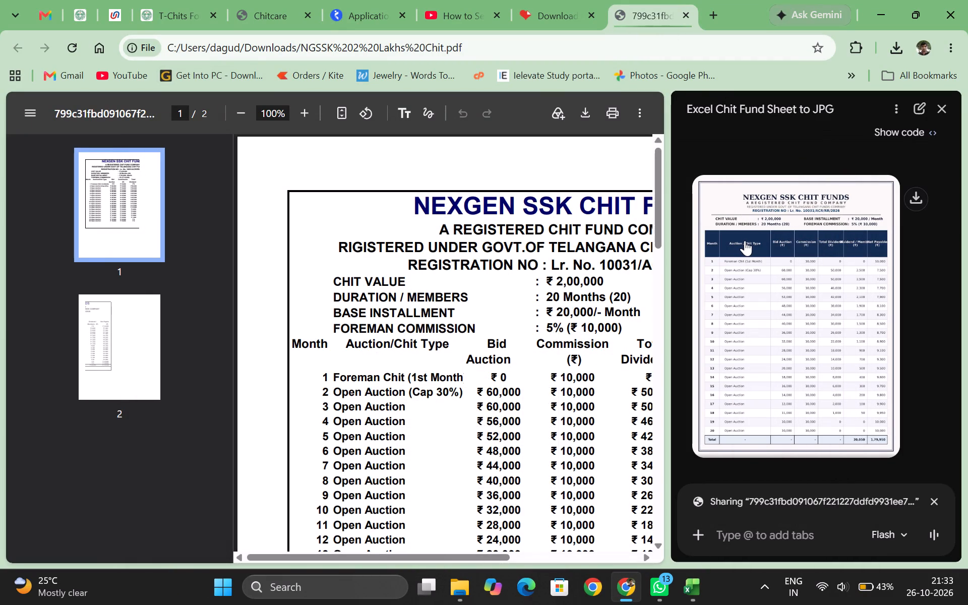
Write a follow-up Gemini prompt for the chit table image, beginning "add Phone number".
click(734, 534)
text(add)
key(space)
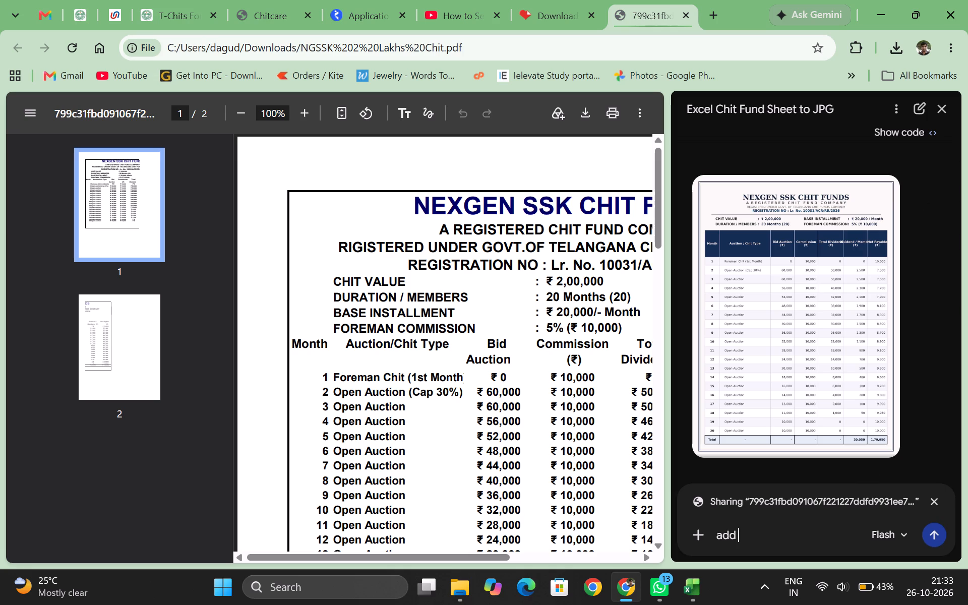
text(Phone)
key(space)
key(n)
key(u)
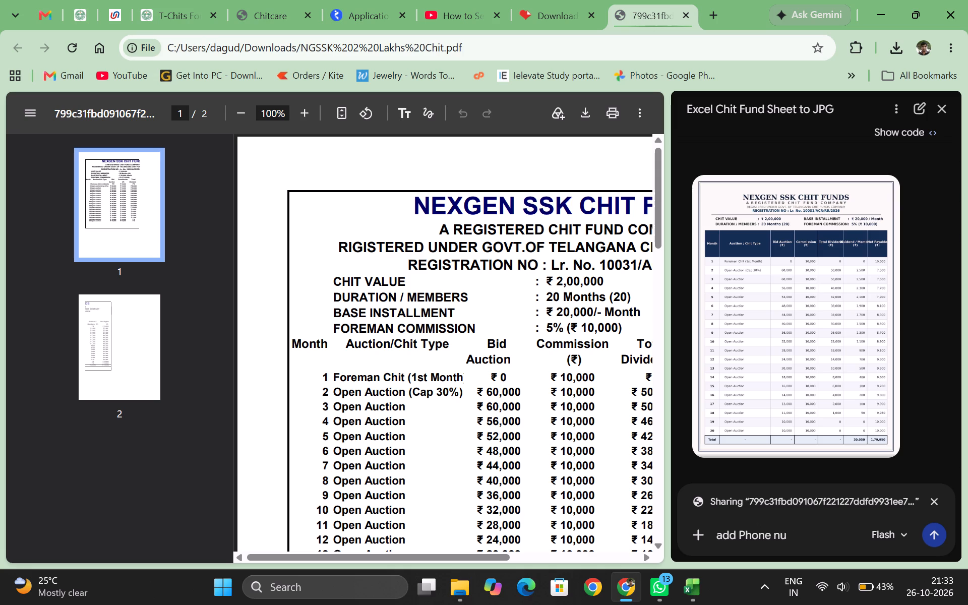
text(mb)
text(er)
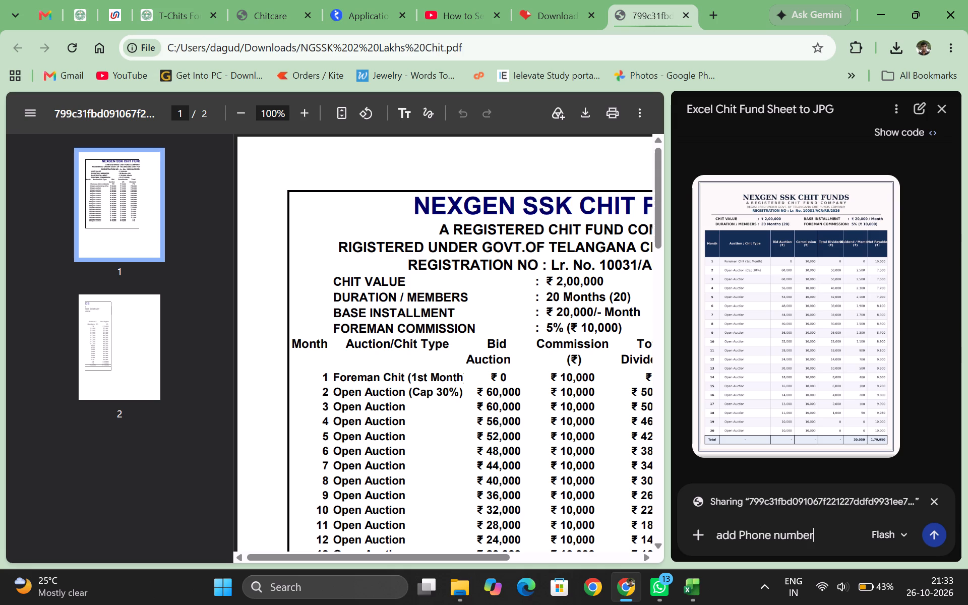
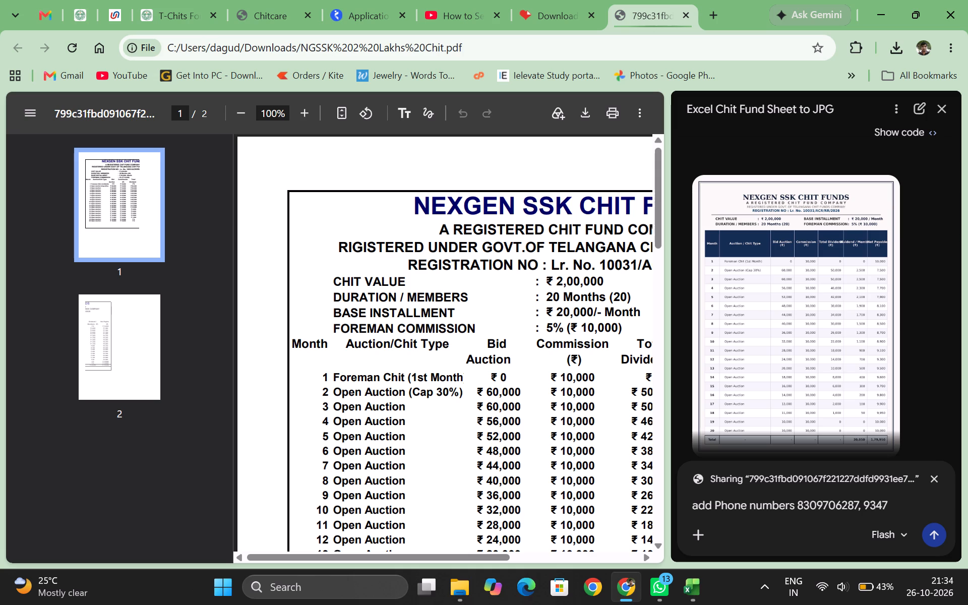
Finish the second phone number, reword the prompt to begin "add these Phone numbers", and submit it to Gemini.
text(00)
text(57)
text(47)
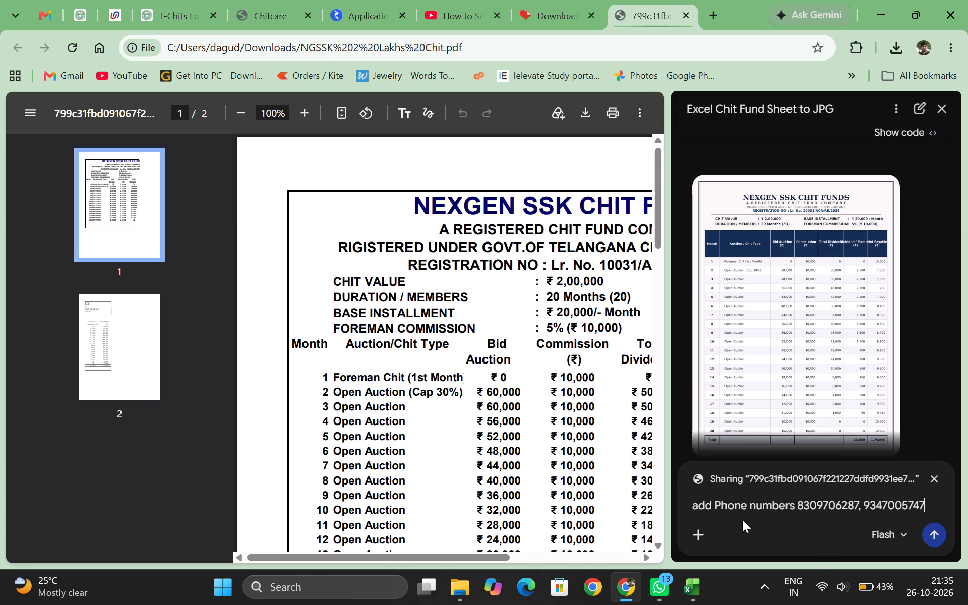
click(713, 504)
key(space)
text(these)
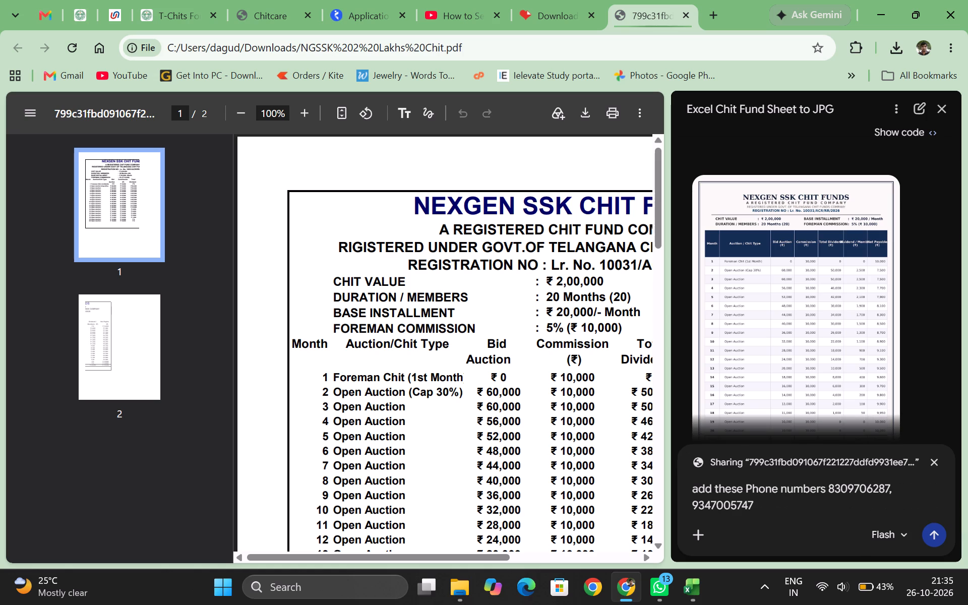
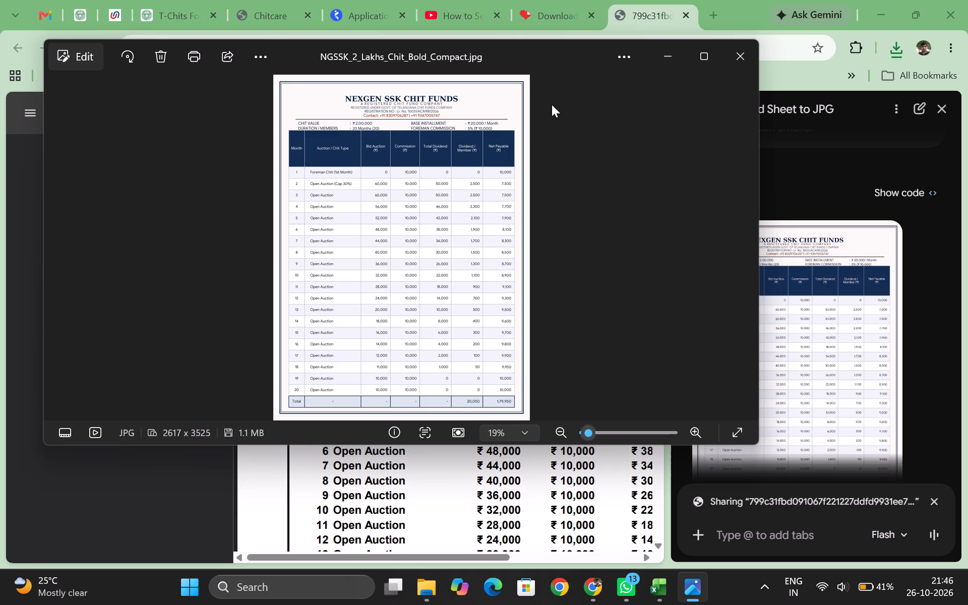
Check the downloaded NGSSK_2_Lakhs_Chit_Bold_Compact.jpg up close and as a full page, then close the image viewer.
scroll(330, 334, up, 2)
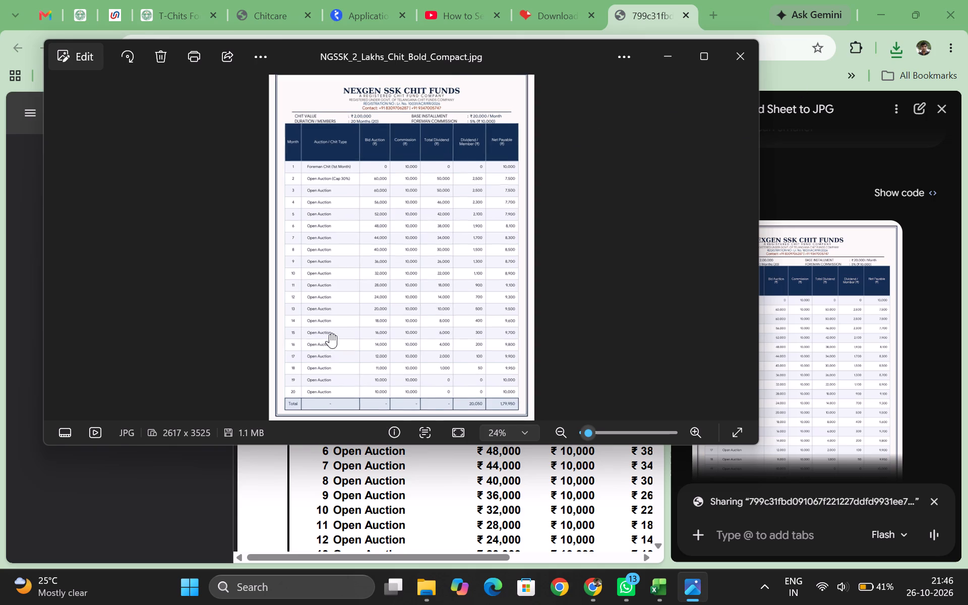
scroll(330, 334, up, 5)
scroll(330, 334, down, 14)
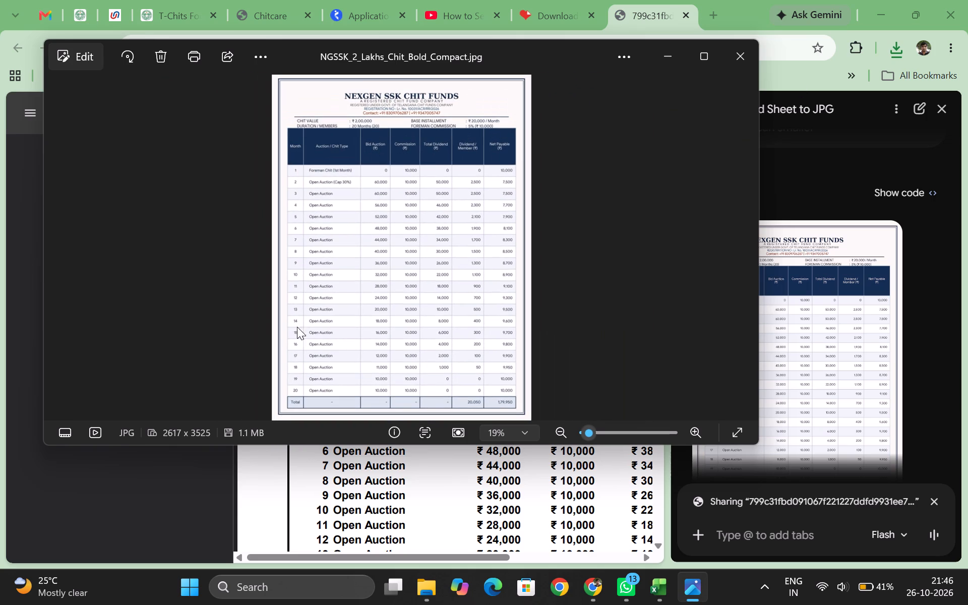
click(720, 239)
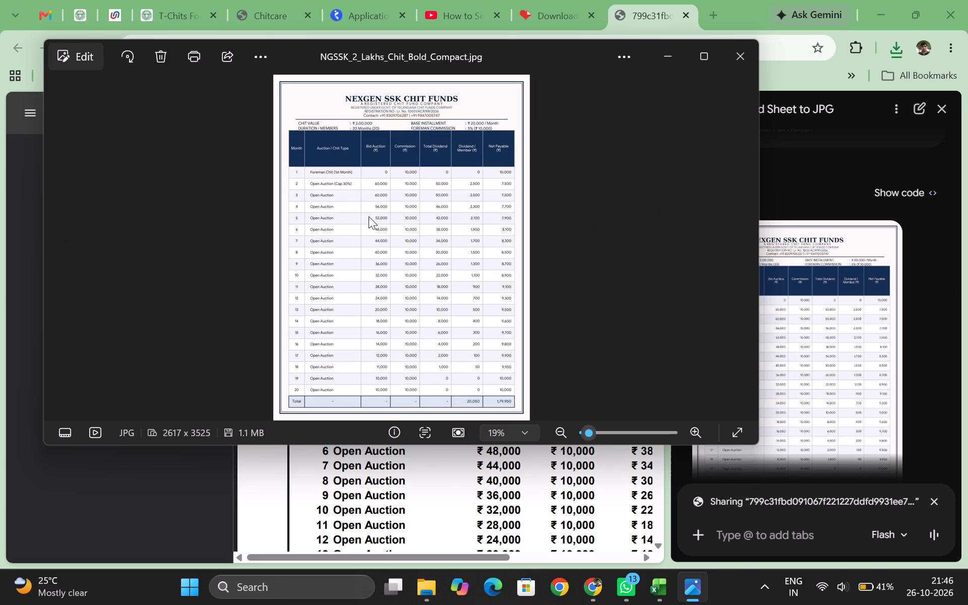
click(737, 52)
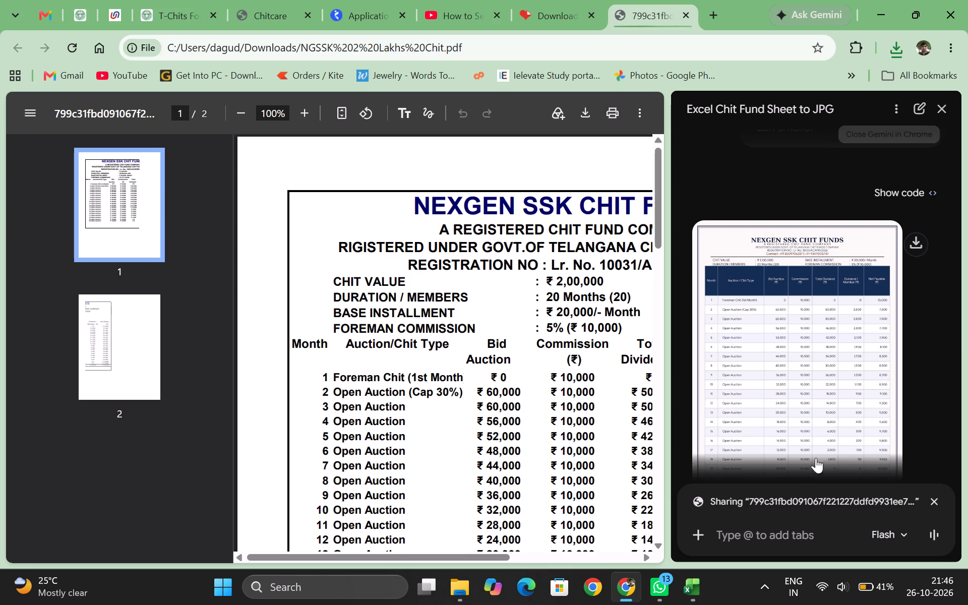
Close the Gemini chat about converting the chit fund sheet, leaving the chit PDF open in the browser.
click(942, 106)
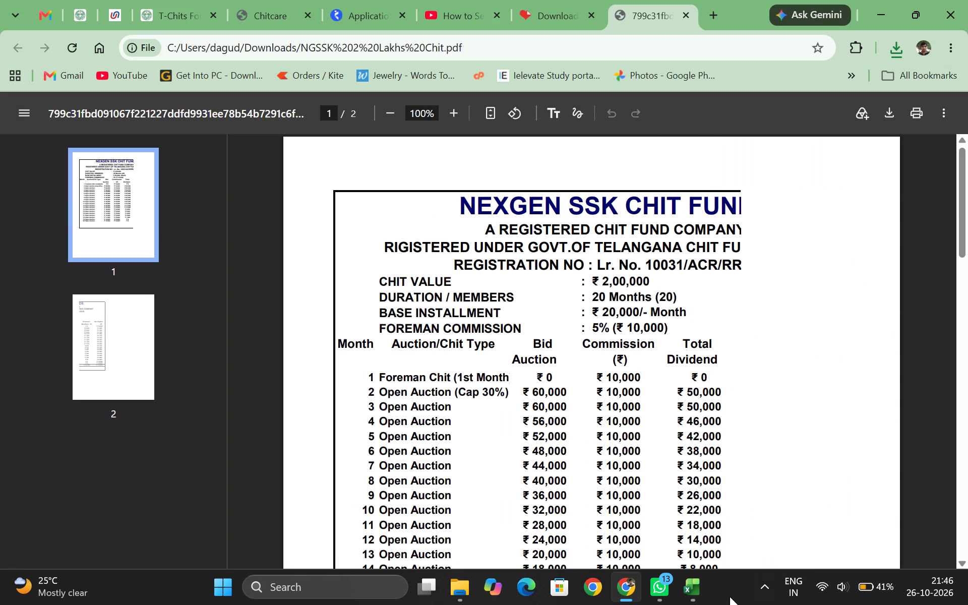
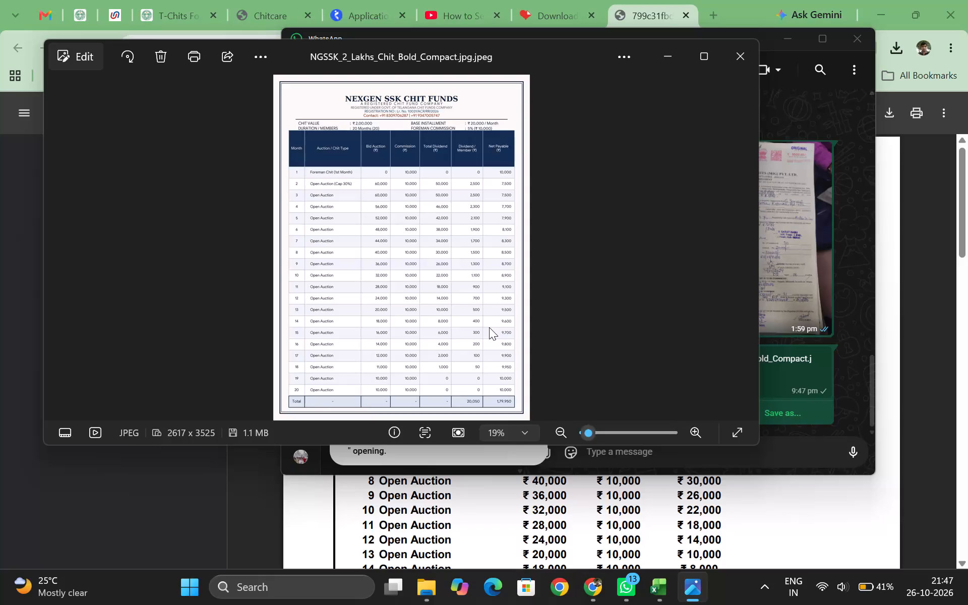
Examine the auction rows, dividend and net payable columns of the NGSSK_2_Lakhs_Chit_Bold_Compact image up close, including the overall table layout.
ctrl+scroll(442, 342, up, 8)
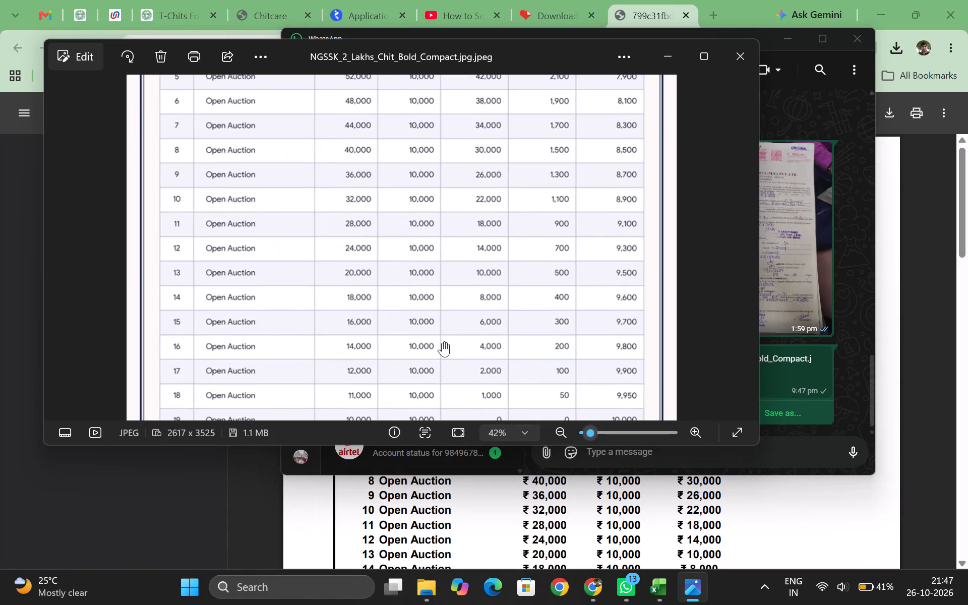
scroll(442, 342, up, 2)
scroll(442, 342, down, 2)
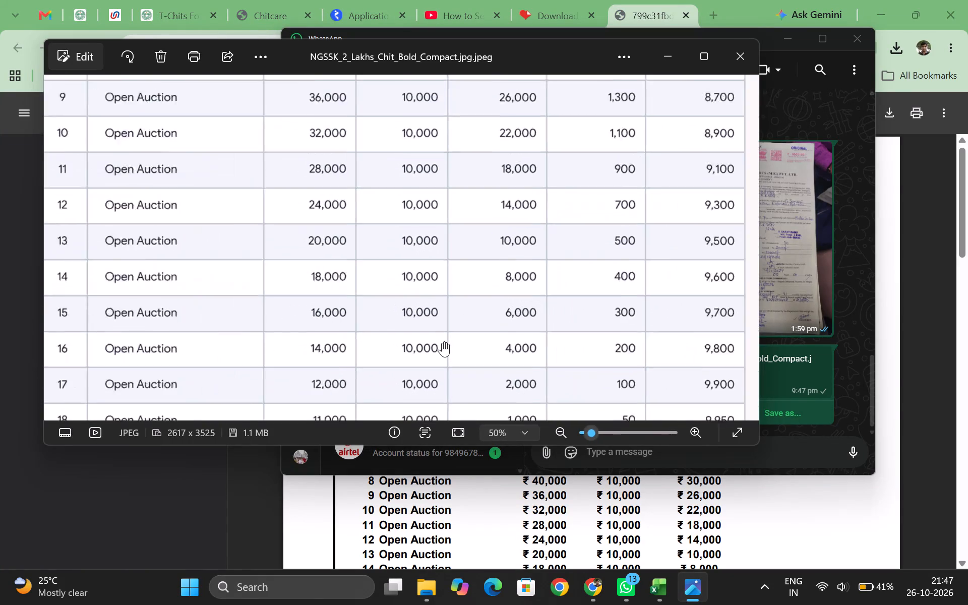
scroll(442, 342, up, 1)
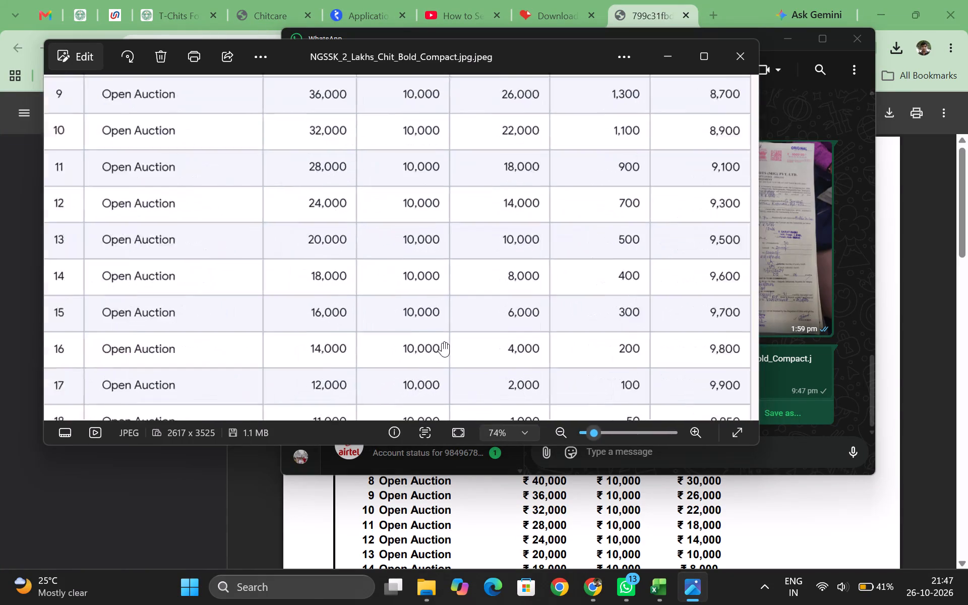
scroll(442, 342, down, 2)
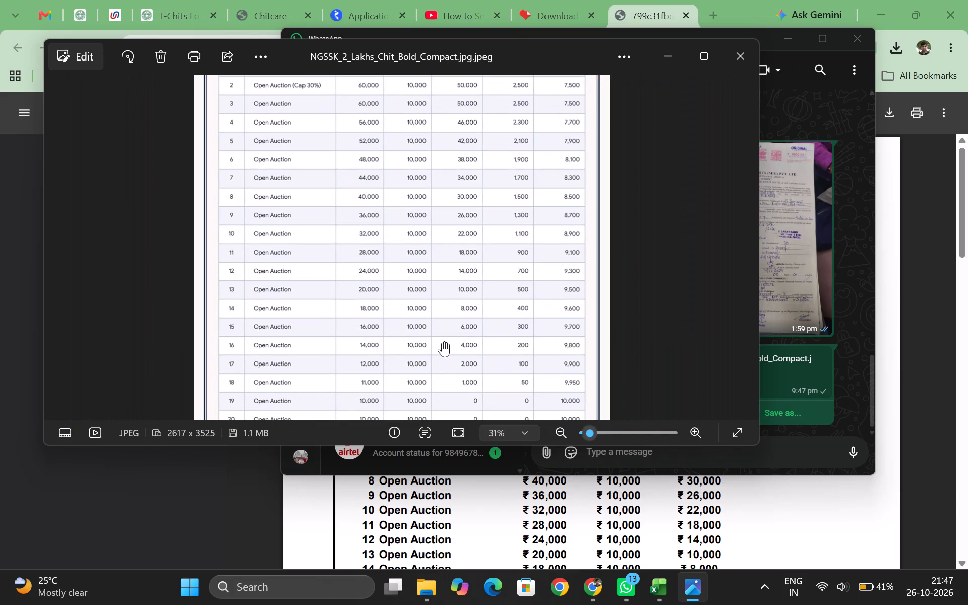
scroll(442, 342, down, 1)
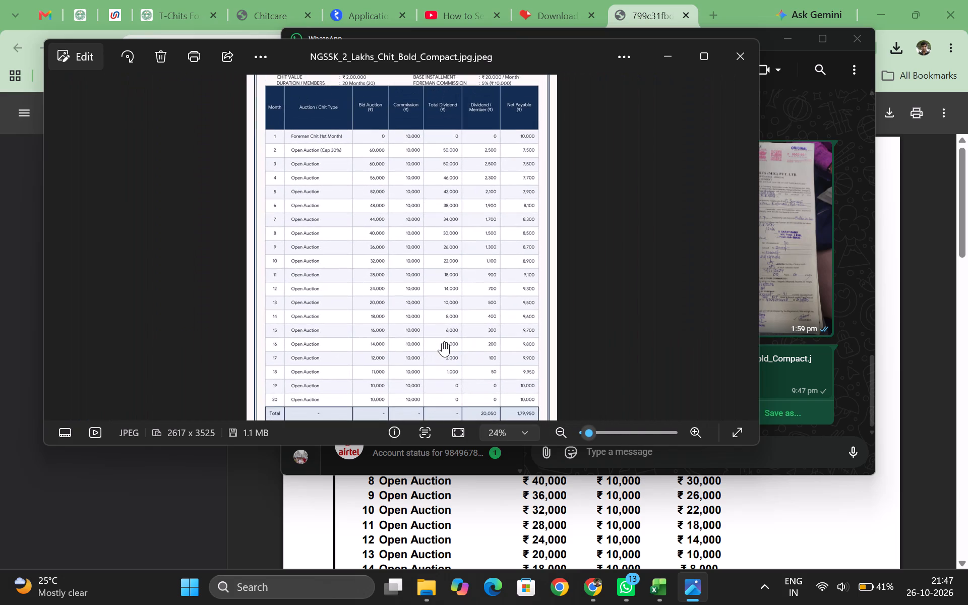
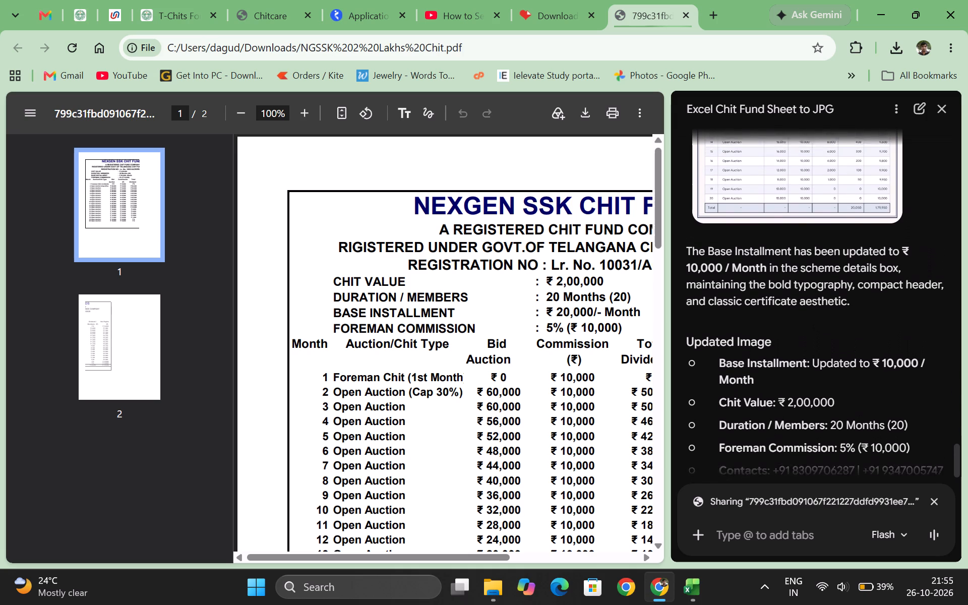
scroll(920, 421, up, 1)
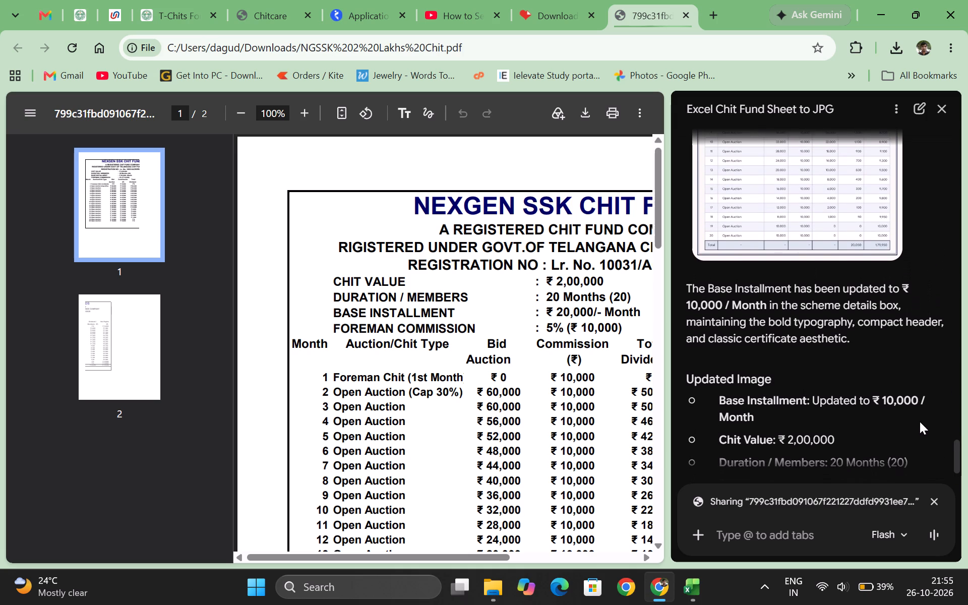
scroll(920, 421, up, 1)
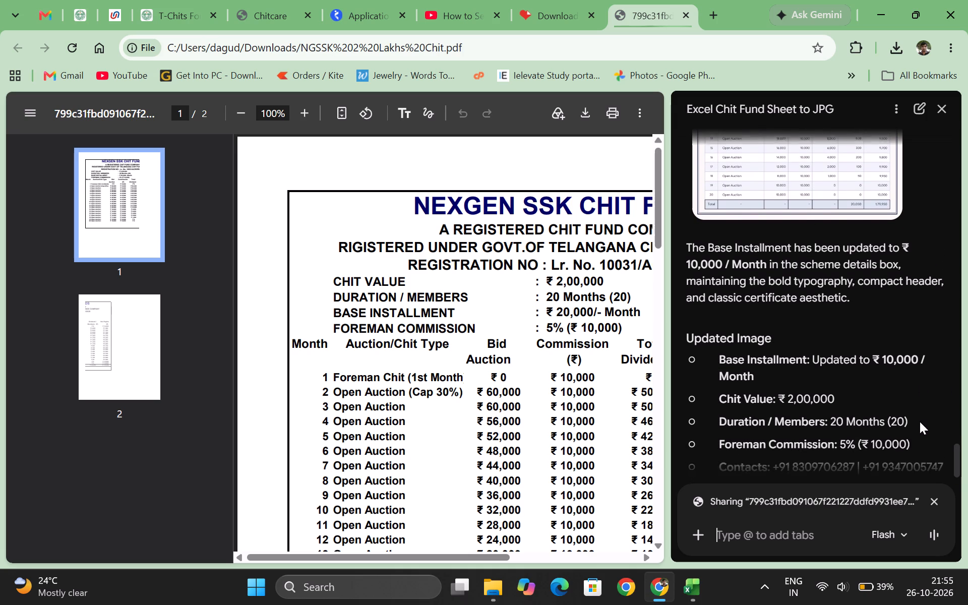
scroll(920, 421, up, 1)
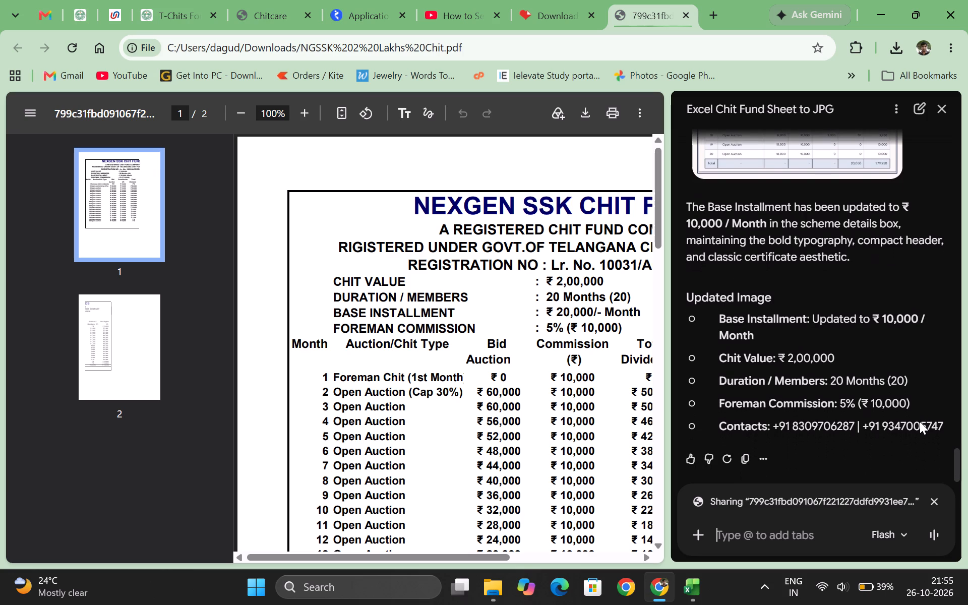
scroll(920, 421, up, 1)
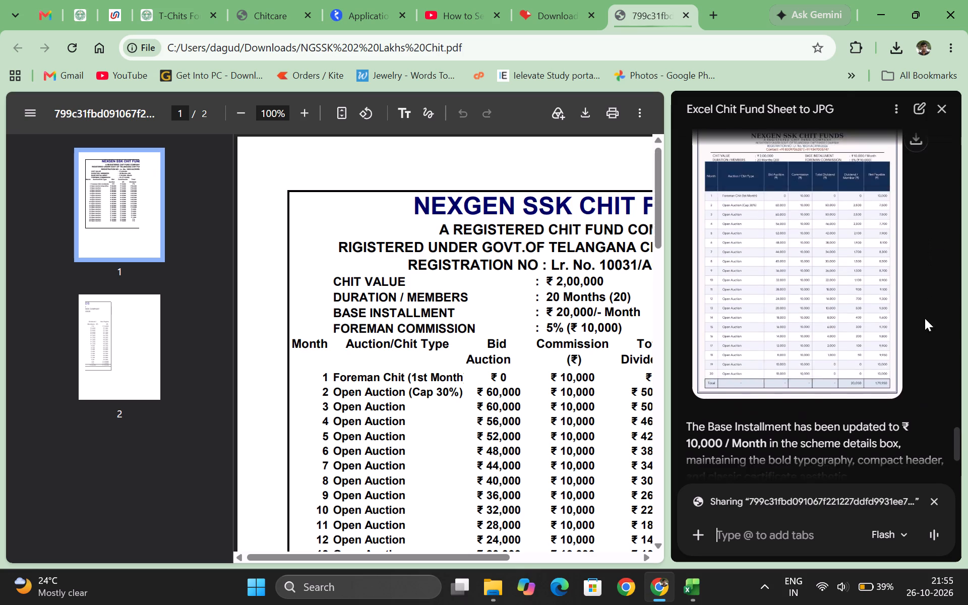
click(919, 251)
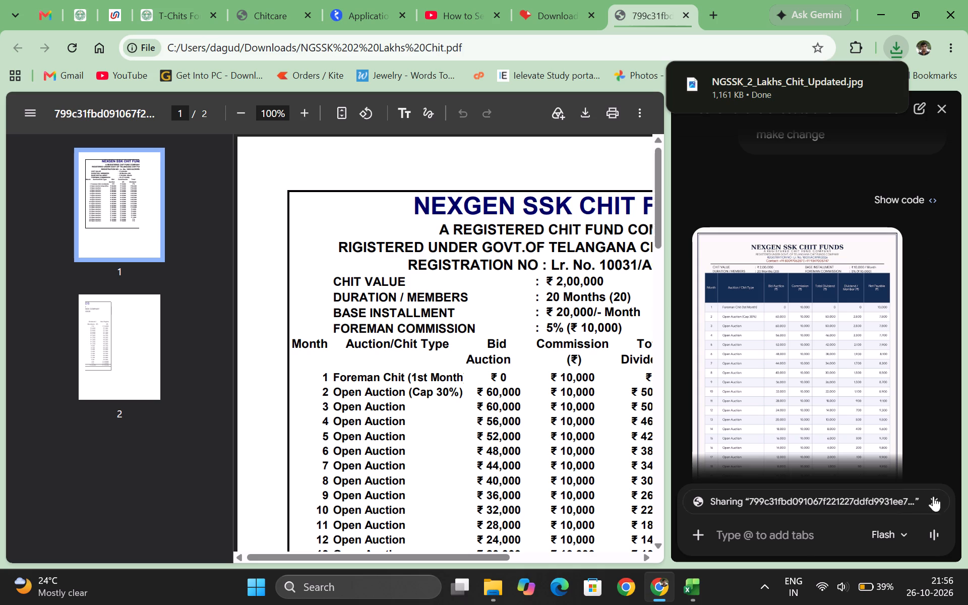
Leave the Gemini conversation and bring up the Windows search with its recent apps to find WhatsApp.
click(695, 592)
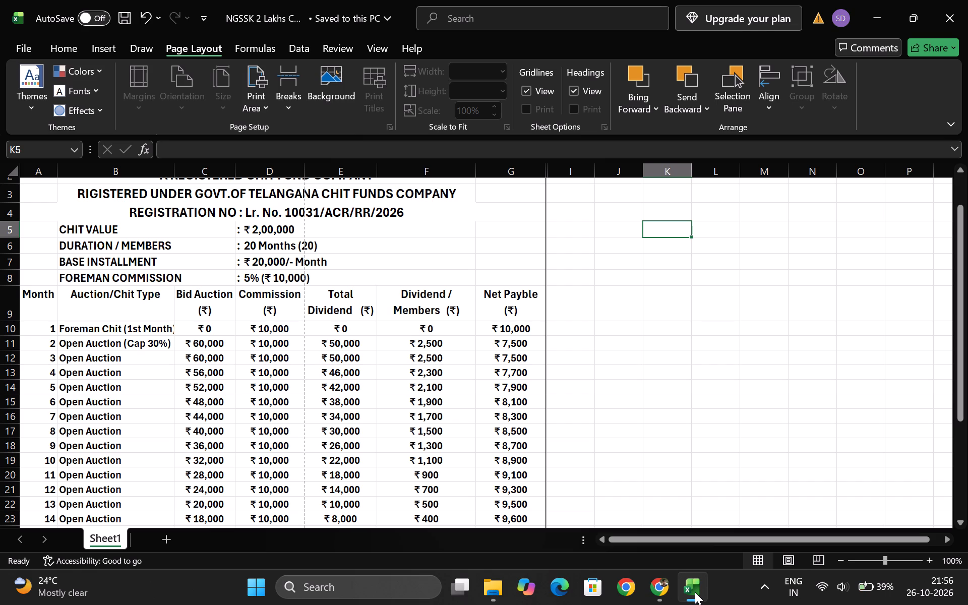
click(723, 592)
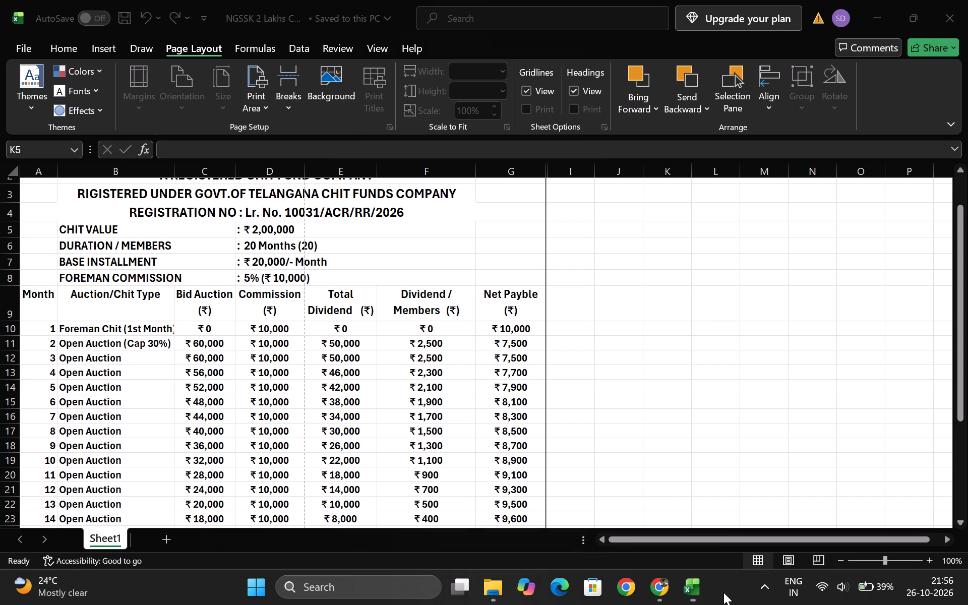
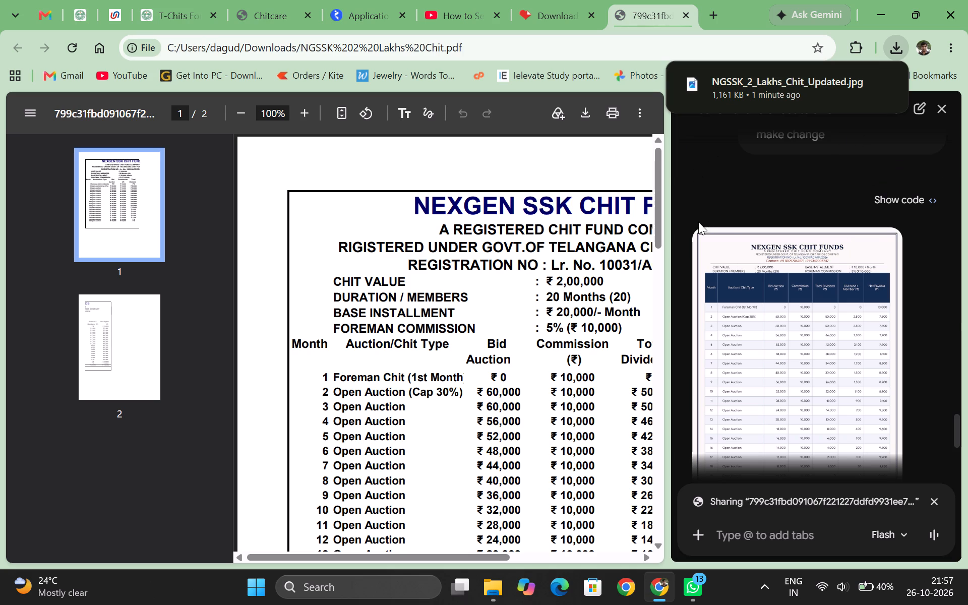
click(941, 102)
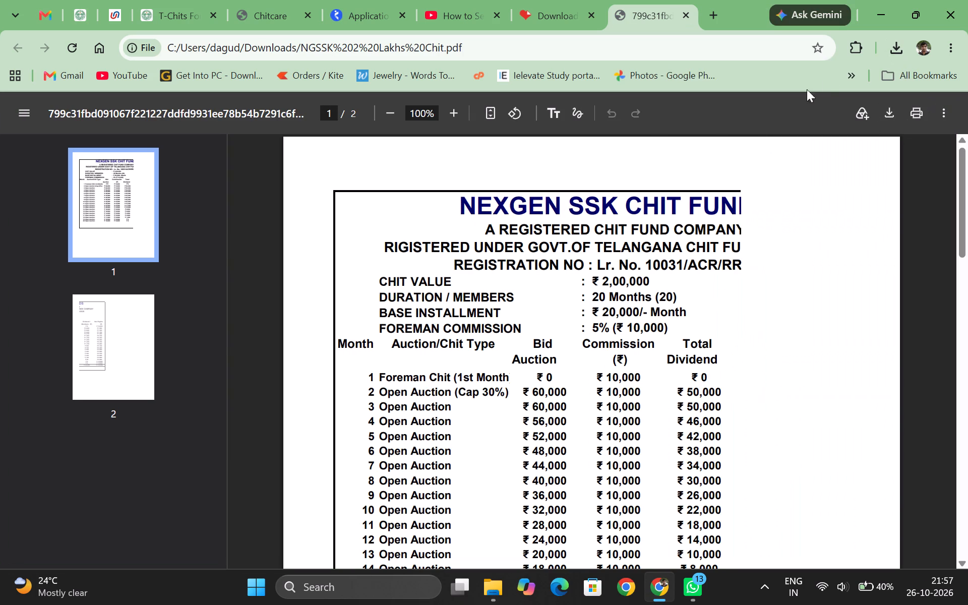
Close the NGSSK 2 Lakhs Chit PDF that is open in the browser.
click(686, 10)
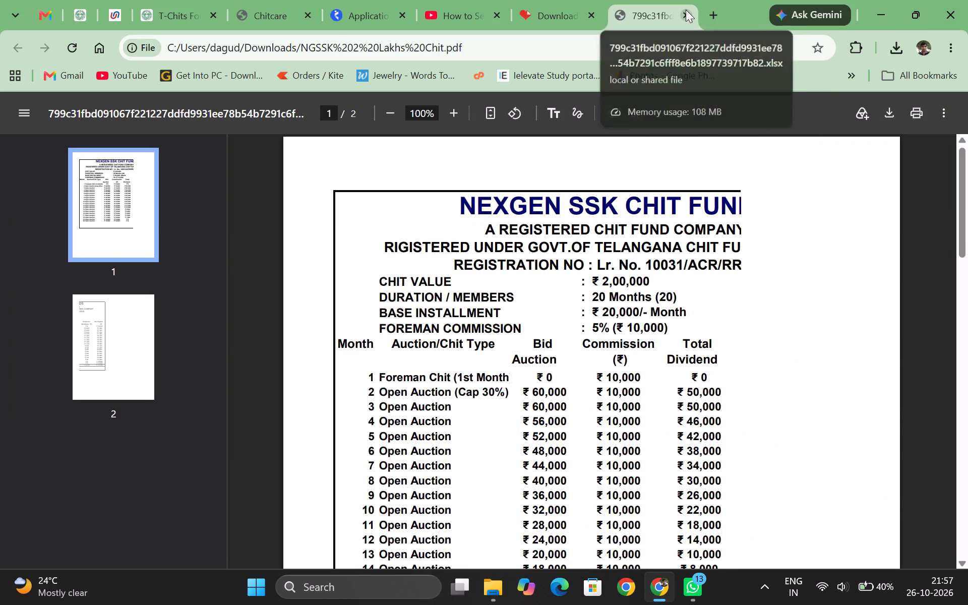
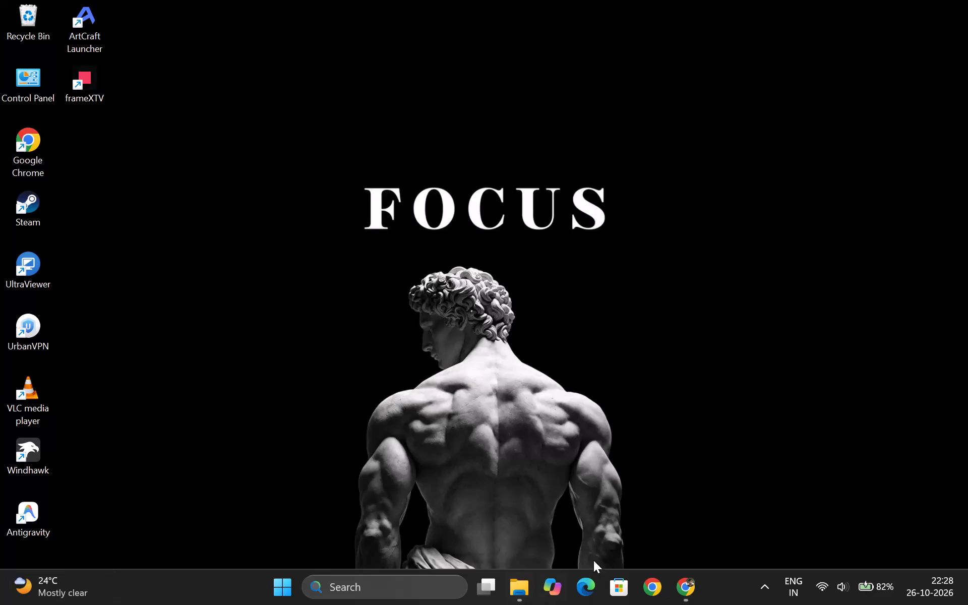
Bring up the NEXGEN SSK CHIT FUNDS folder window in File Explorer and close it.
click(523, 589)
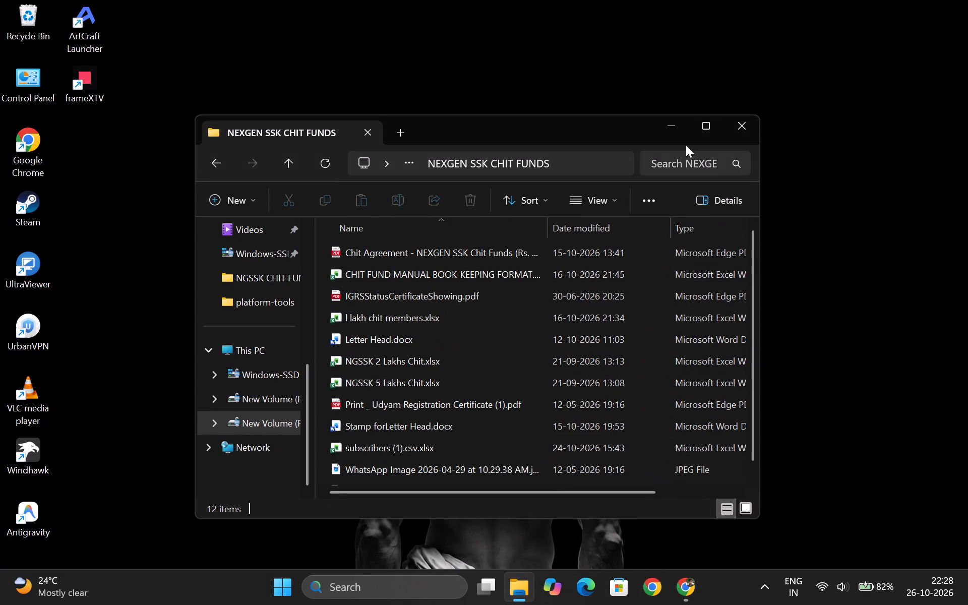
click(741, 118)
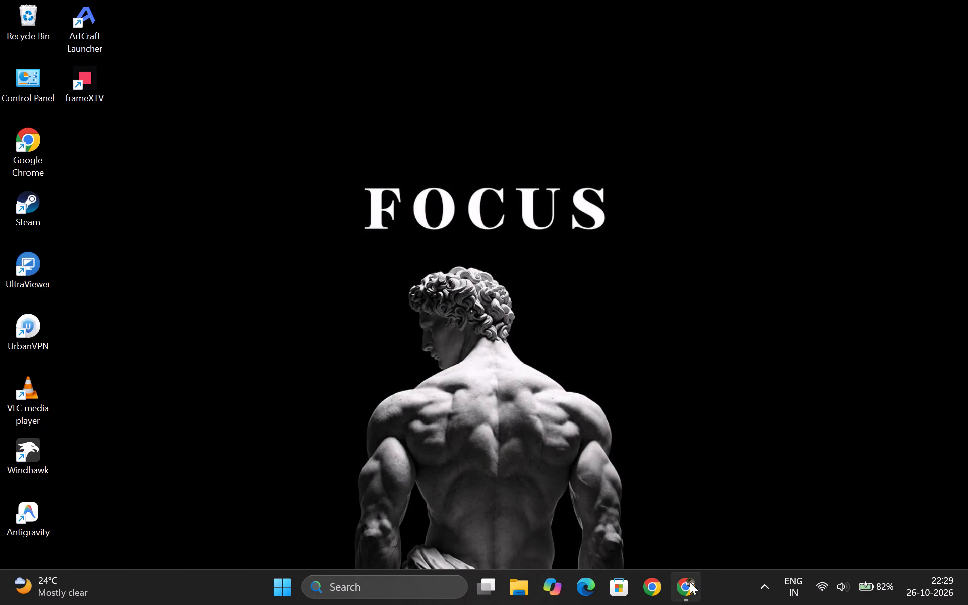
Switch to Google Chrome and close the iLovePDF page for downloading the converted Excel file.
click(690, 582)
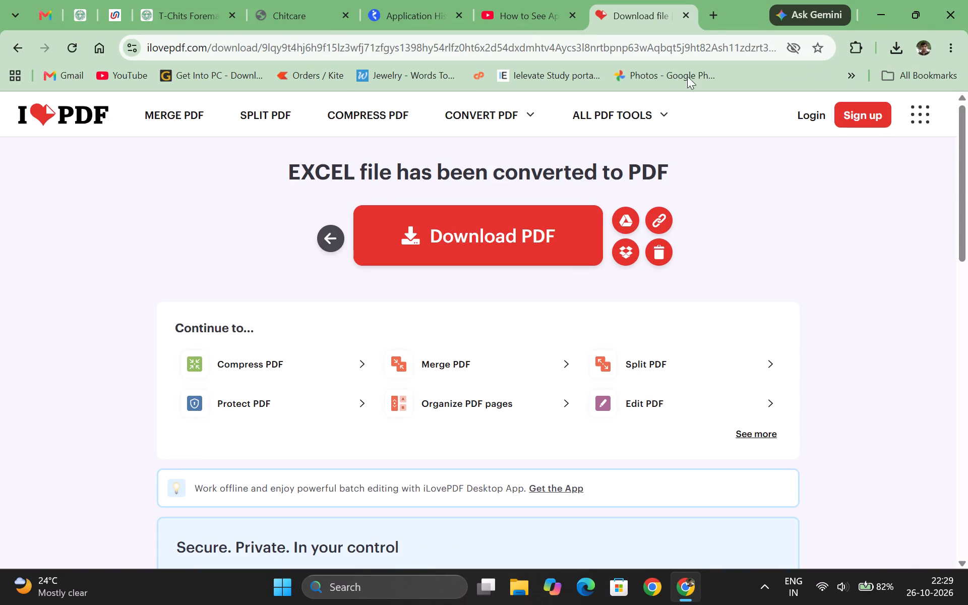
click(686, 13)
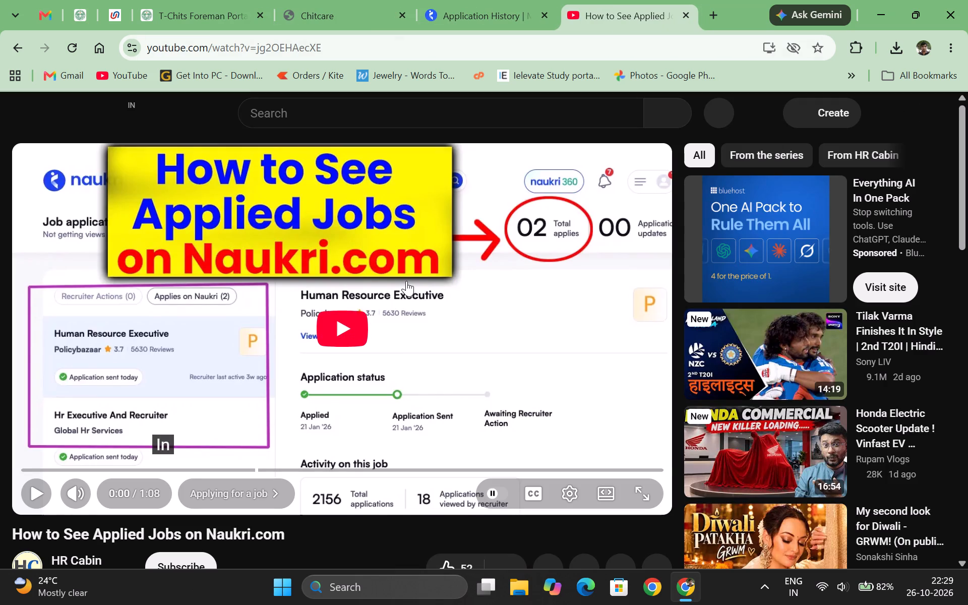
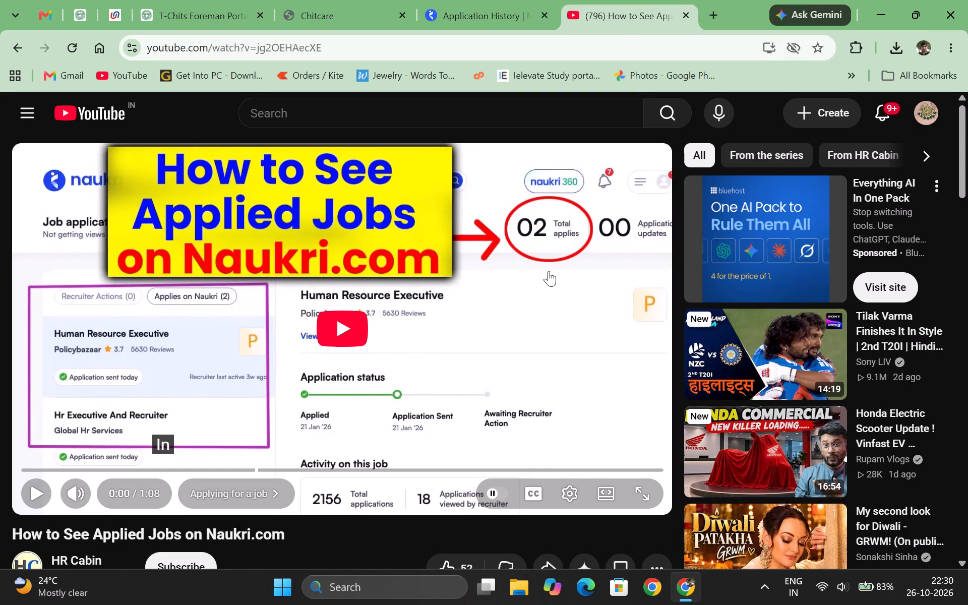
On the T-Chits Foreman Portal, open the chit information list and view the details of chit group NSSK26101.
click(321, 14)
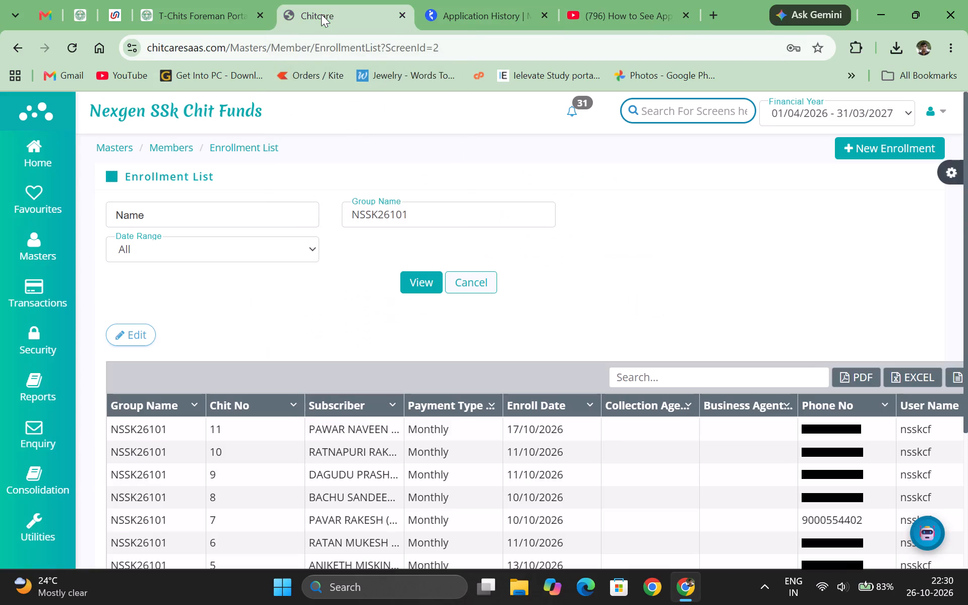
click(206, 13)
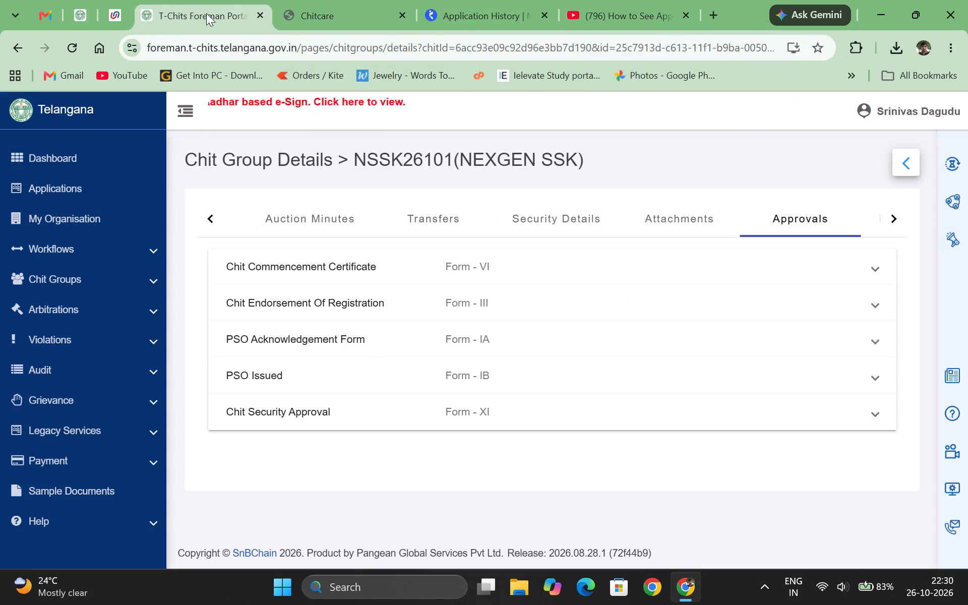
scroll(571, 511, up, 4)
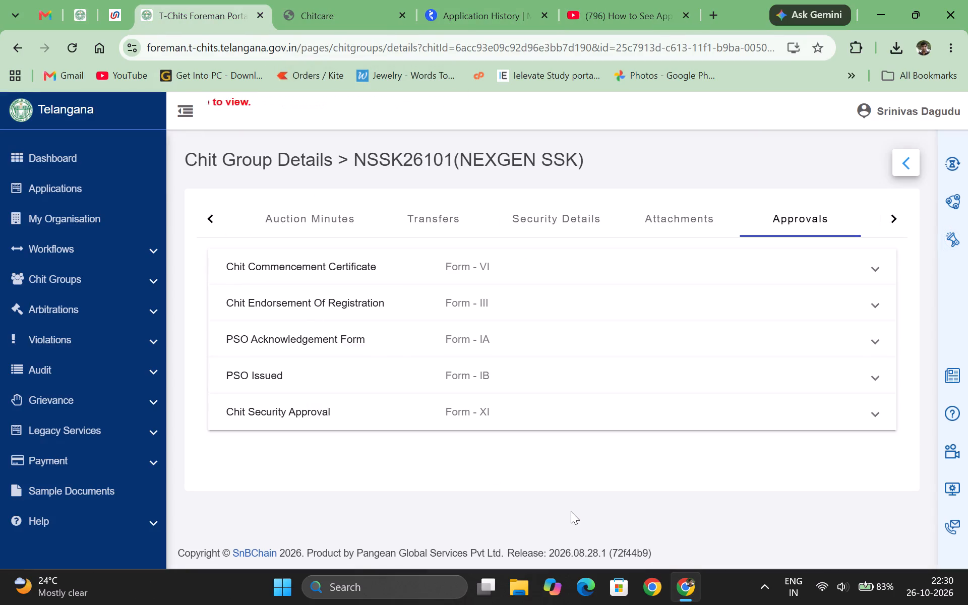
click(66, 278)
click(70, 301)
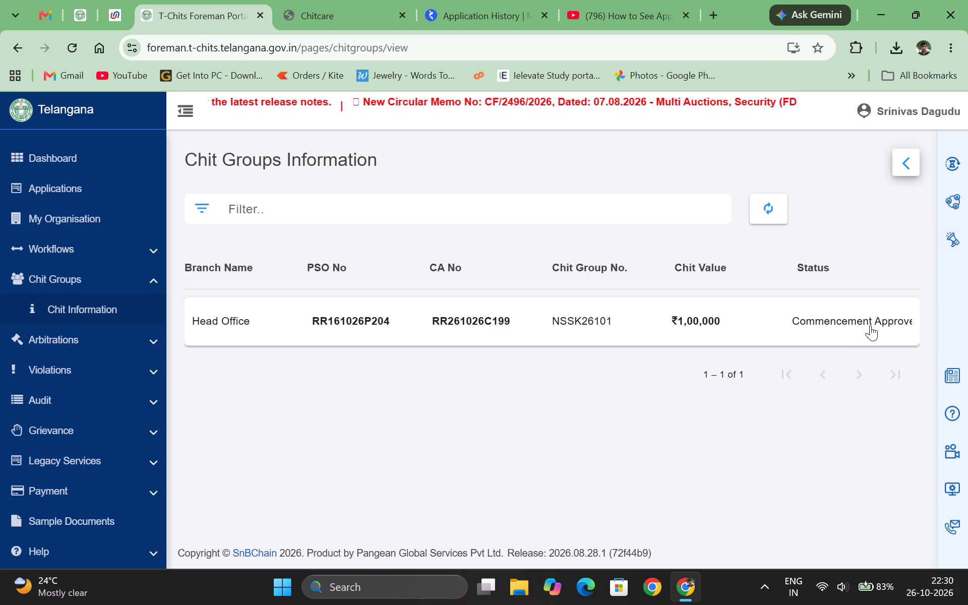
drag(811, 336, 747, 336)
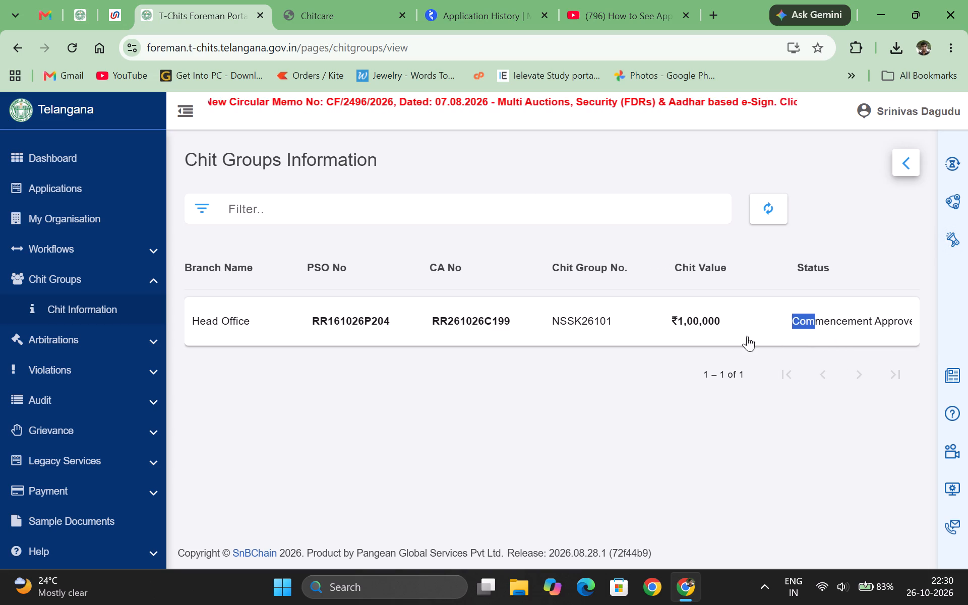
drag(747, 336, 680, 342)
click(680, 342)
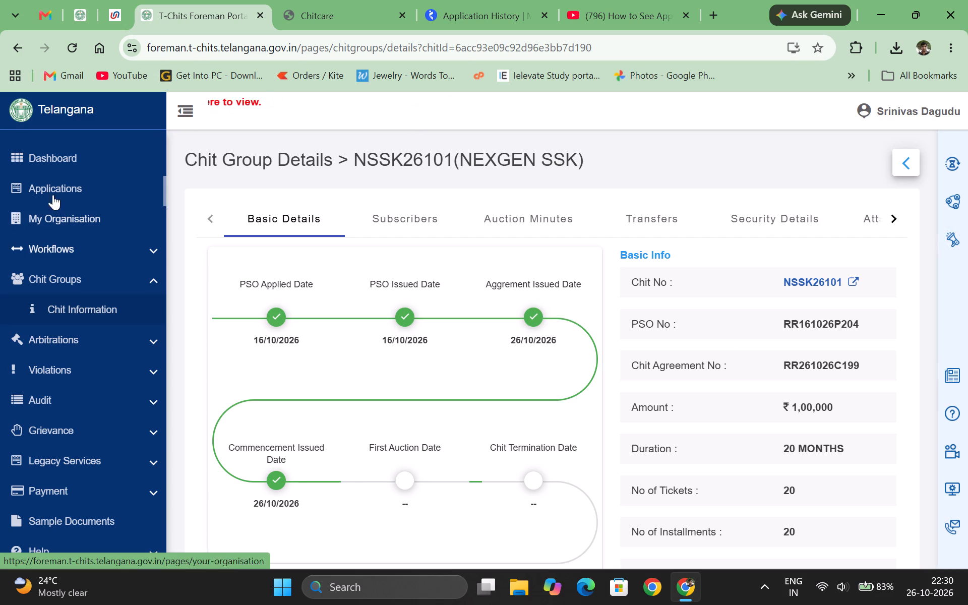
Look over the T-Chits portal's dashboard for pending applications, payments and chit group counts.
click(55, 159)
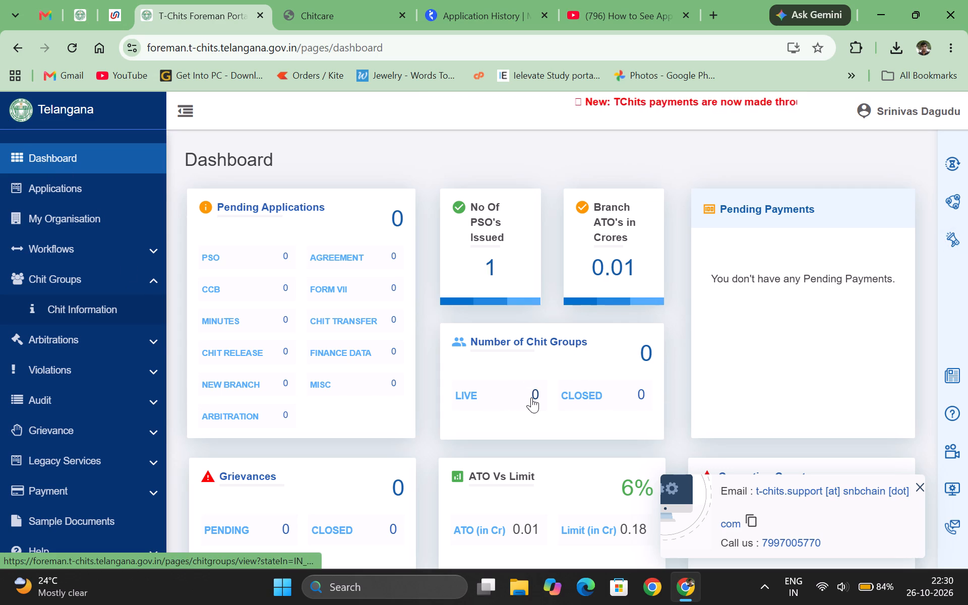
scroll(548, 400, down, 4)
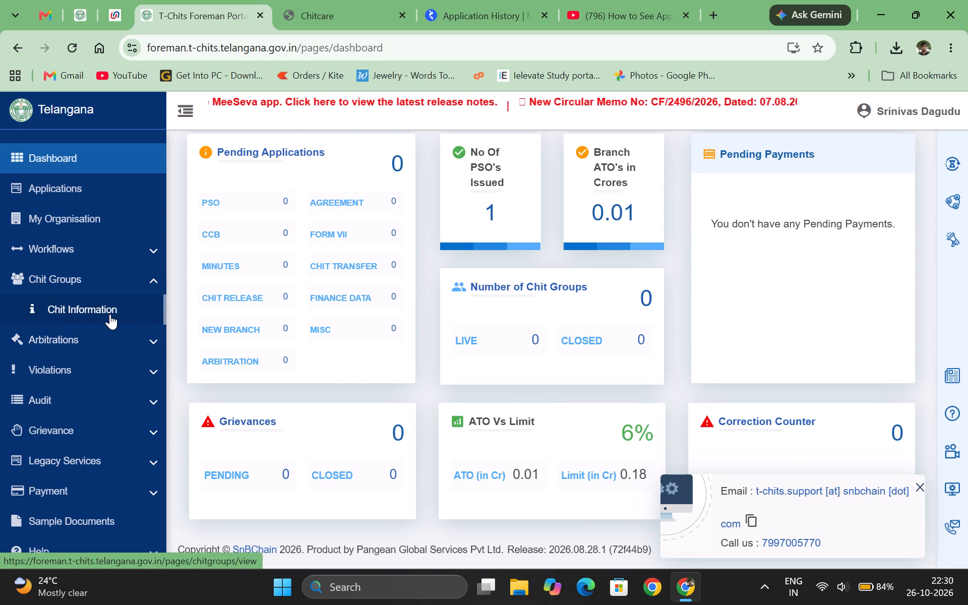
Look through the portal's Sample Documents list, briefly expanding and collapsing the Board Resolution entry.
click(86, 519)
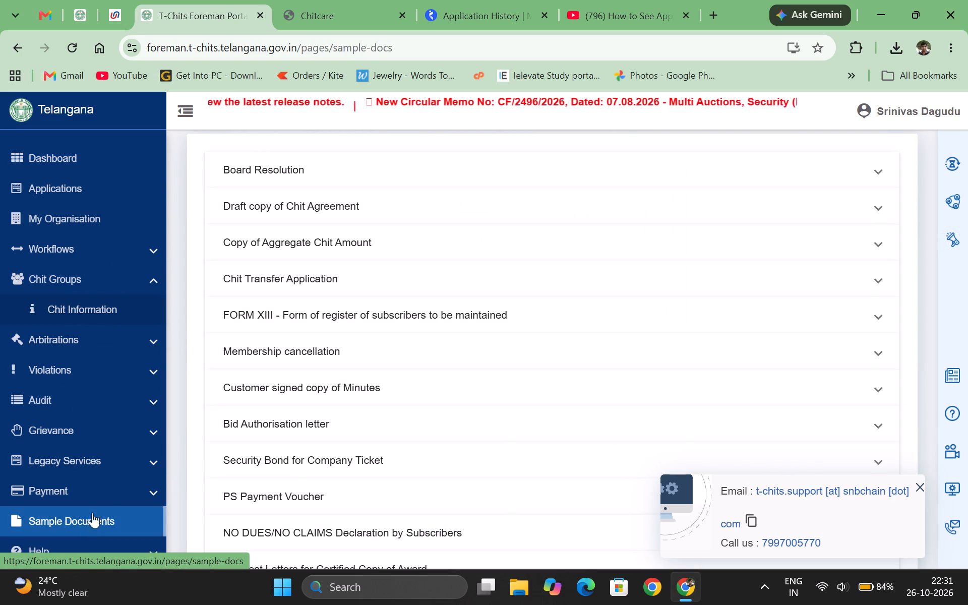
click(377, 169)
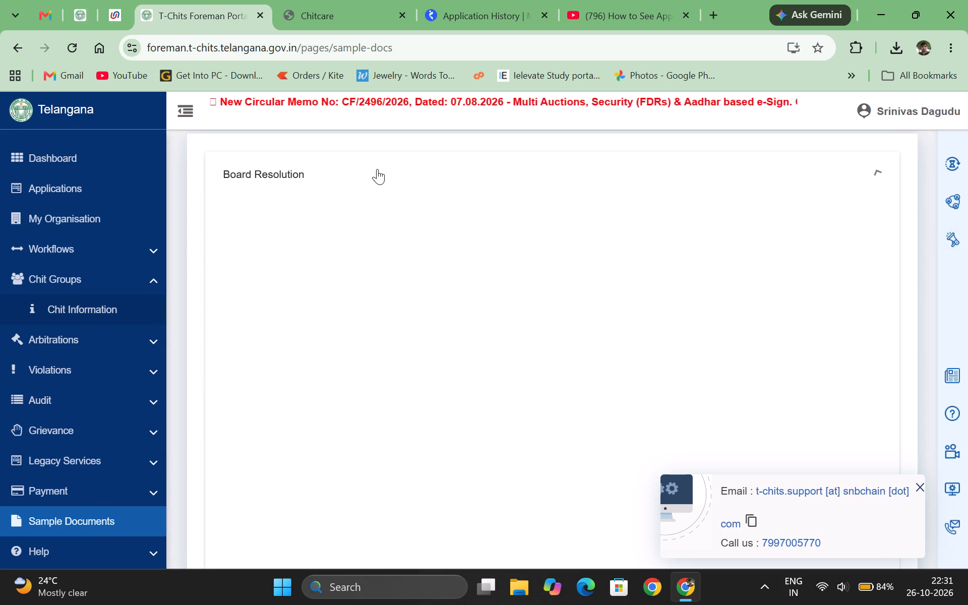
click(377, 169)
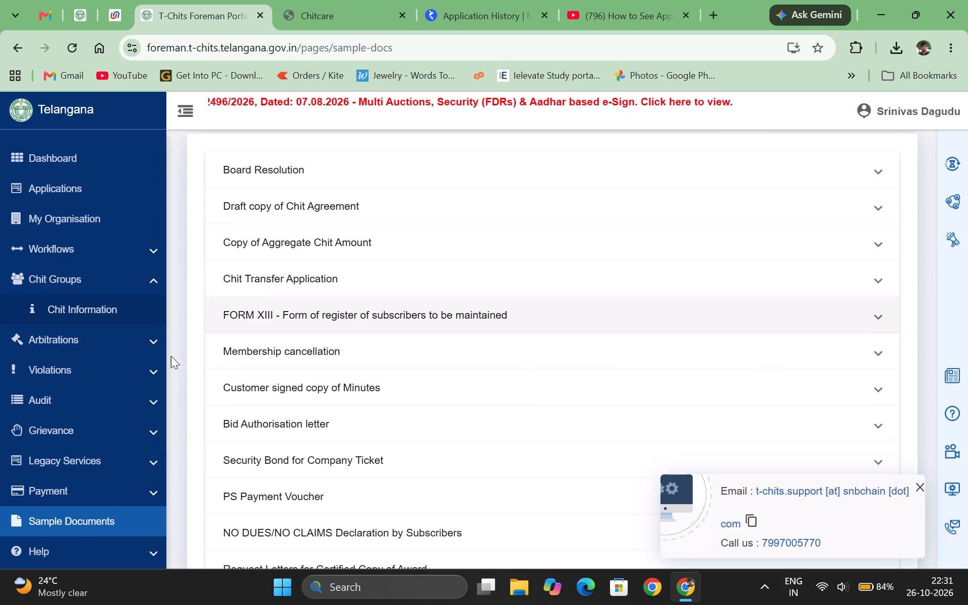
scroll(81, 409, down, 8)
scroll(81, 408, up, 4)
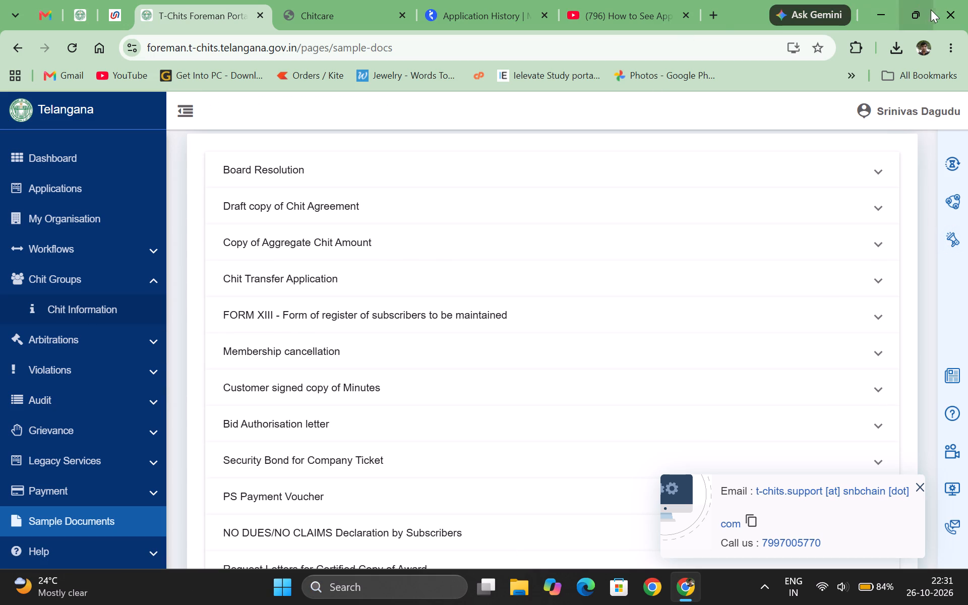
Close the Google Chrome window with all its open pages.
click(943, 11)
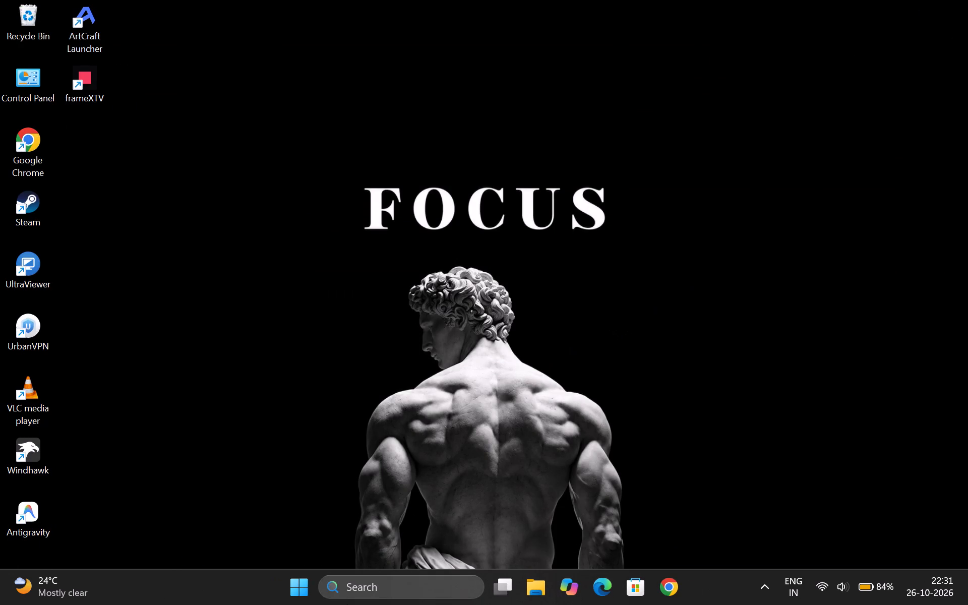
Shut down the computer.
click(304, 589)
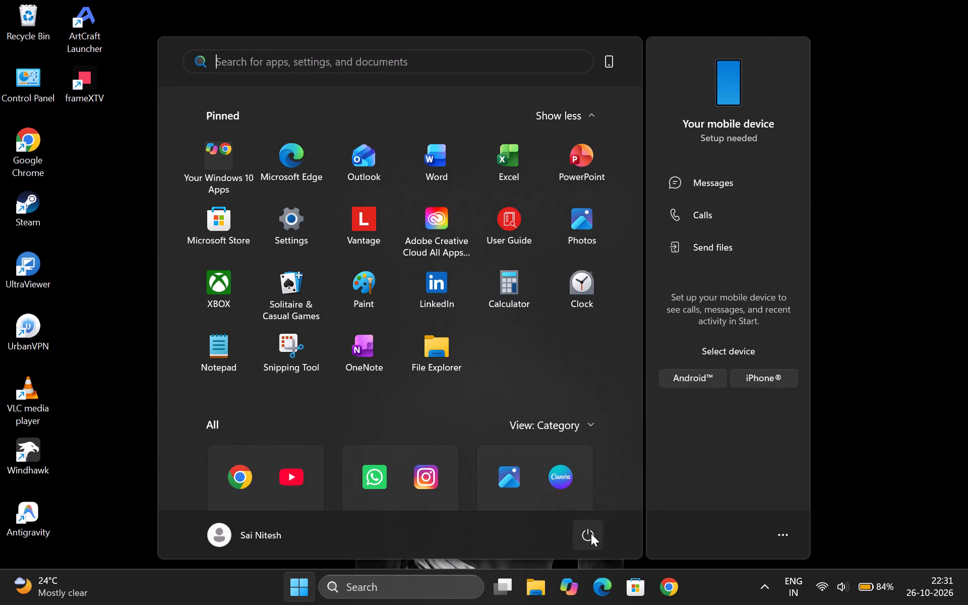
click(591, 533)
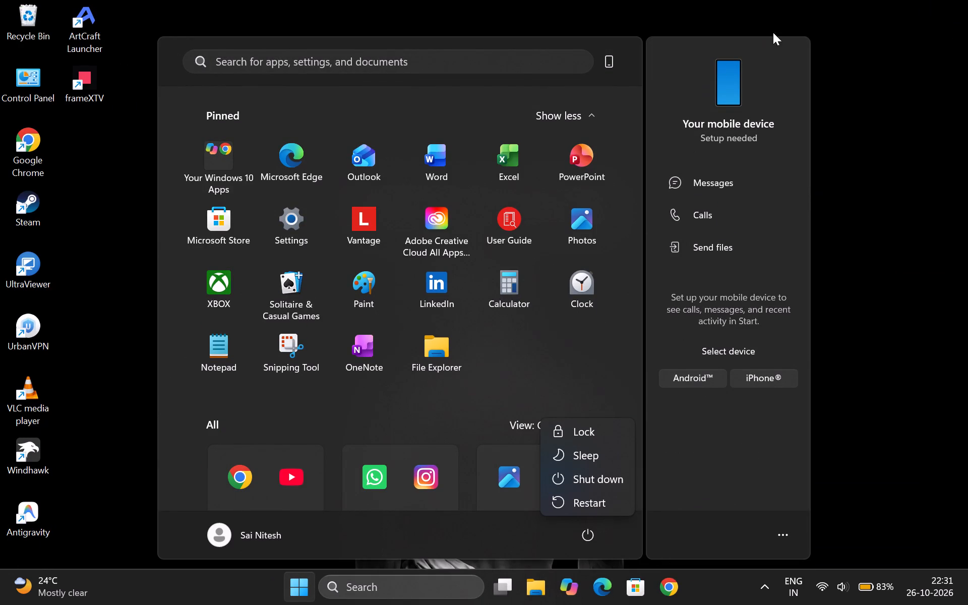
double_click(586, 479)
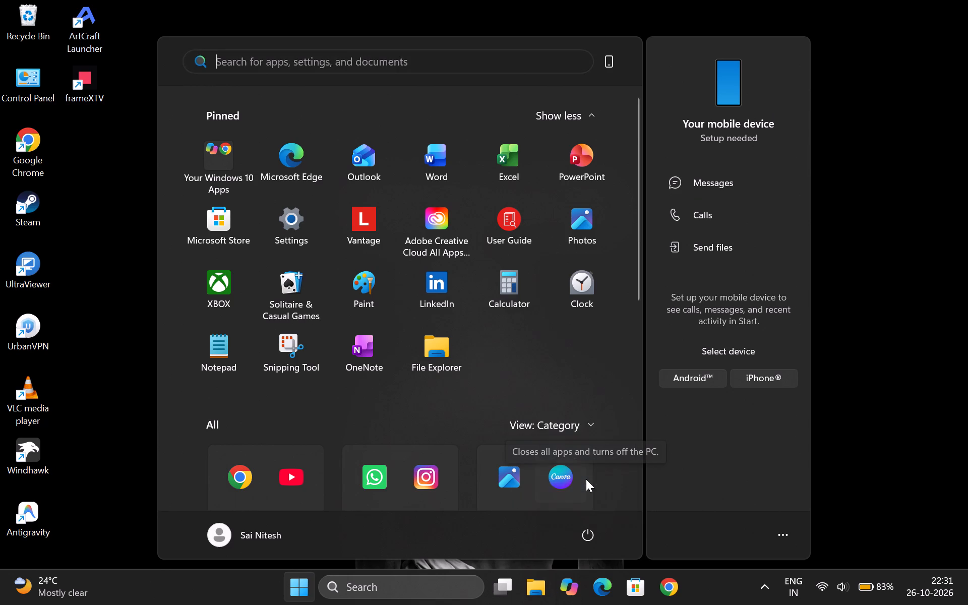